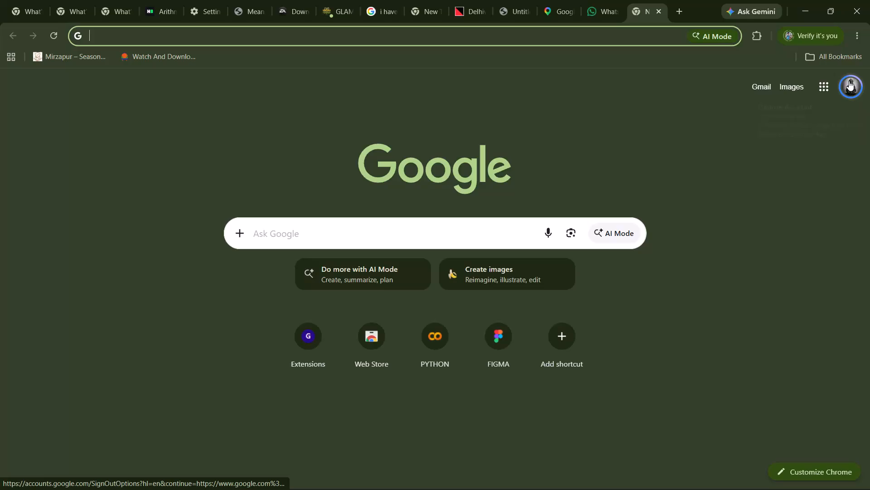
# Open the Google account options for the signed-in profile on the new tab page.
pyautogui.click(852, 83)
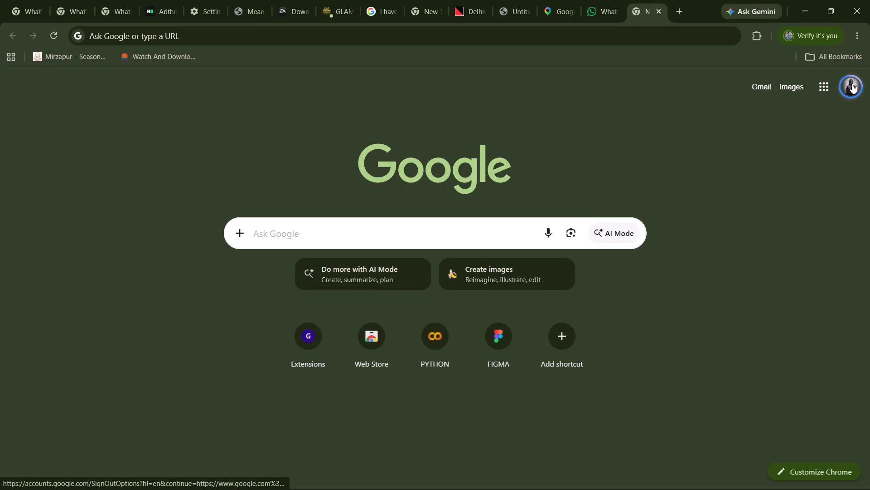
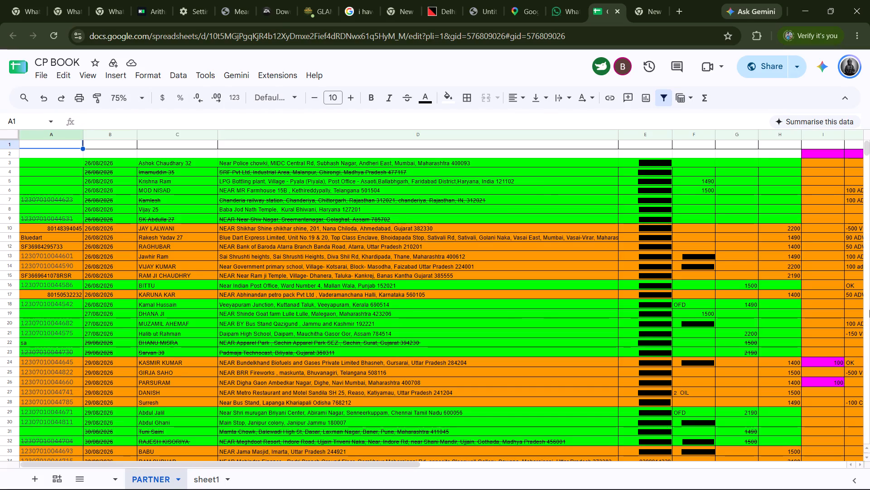
# Go to the end of the entries in the CP BOOK spreadsheet's PARTNER sheet and select cell E1004 in the first unfilled row.
pyautogui.tripleClick(869, 374)
pyautogui.tripleClick(869, 374)
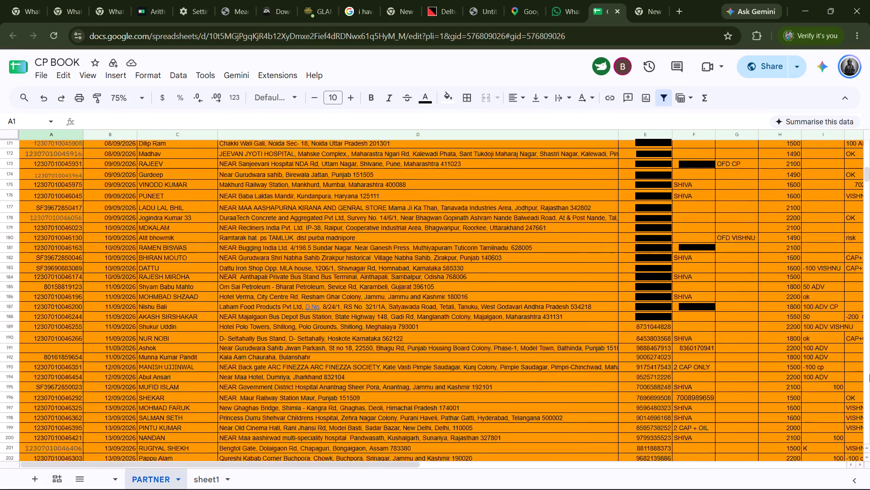
pyautogui.tripleClick(869, 374)
pyautogui.tripleClick(869, 374)
pyautogui.tripleClick(869, 374)
pyautogui.tripleClick(869, 374)
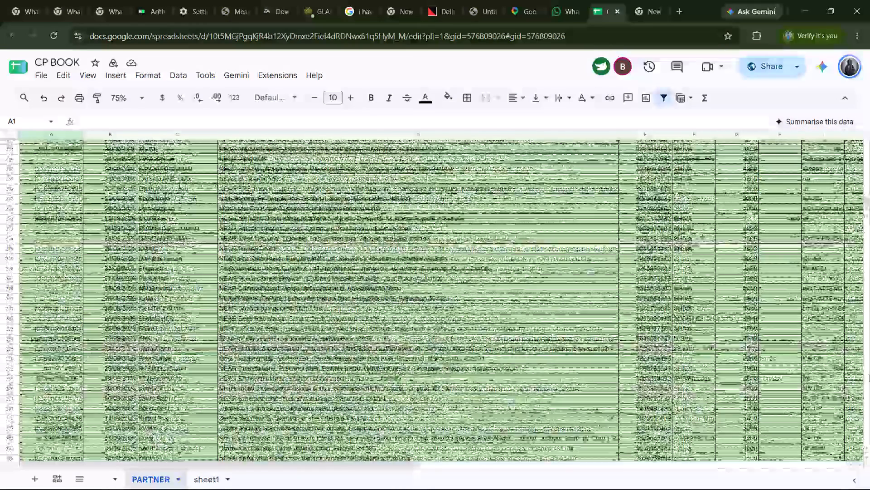
pyautogui.tripleClick(869, 374)
pyautogui.tripleClick(869, 374)
pyautogui.tripleClick(869, 374)
pyautogui.doubleClick(869, 374)
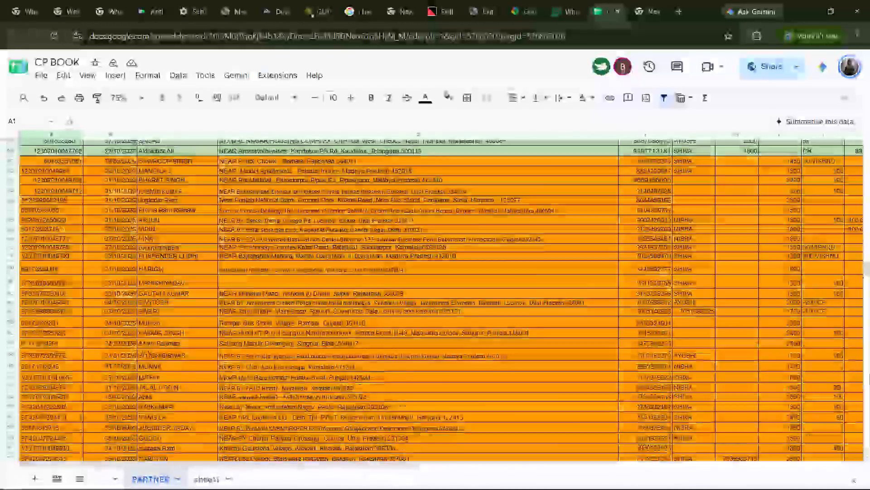
pyautogui.moveTo(869, 374); pyautogui.dragTo(869, 410)
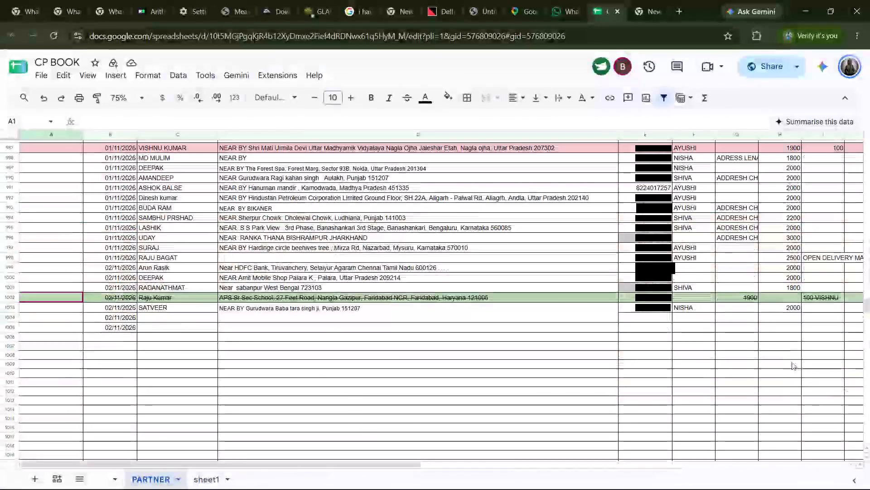
pyautogui.click(692, 311)
pyautogui.press('Down')
pyautogui.press('Left')
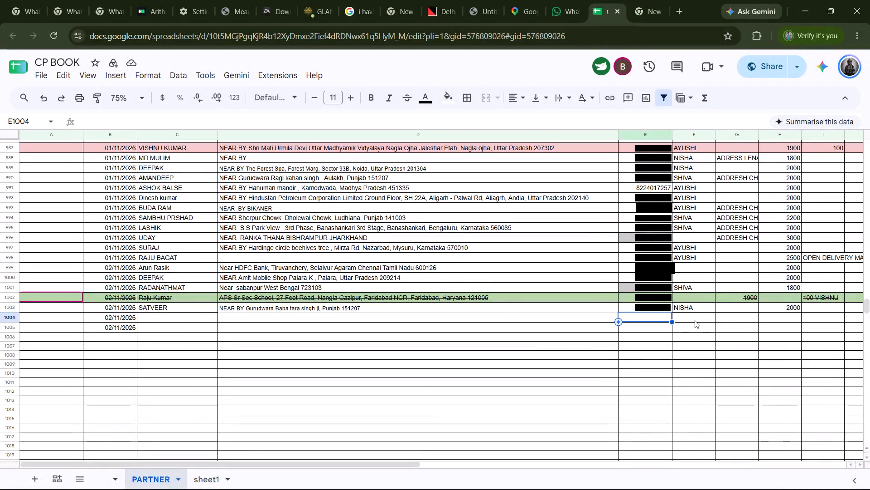
pyautogui.press('Left')
pyautogui.press('Left')
pyautogui.press('Right')
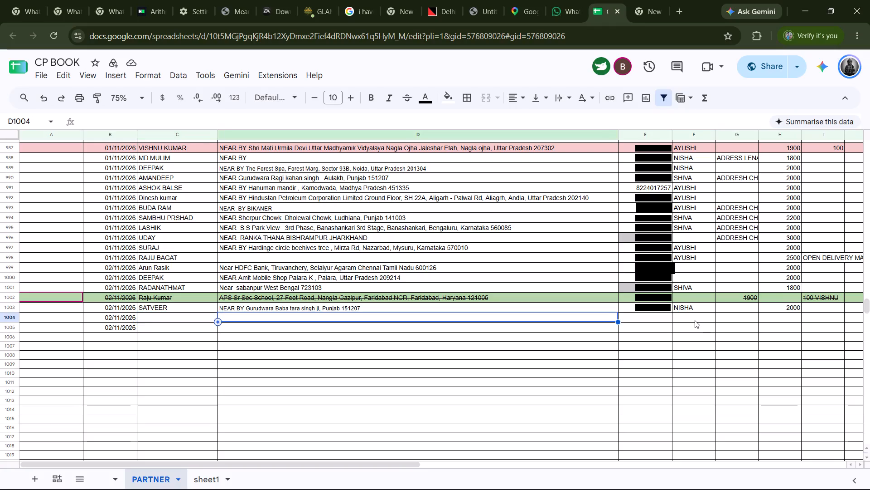
pyautogui.press('Right')
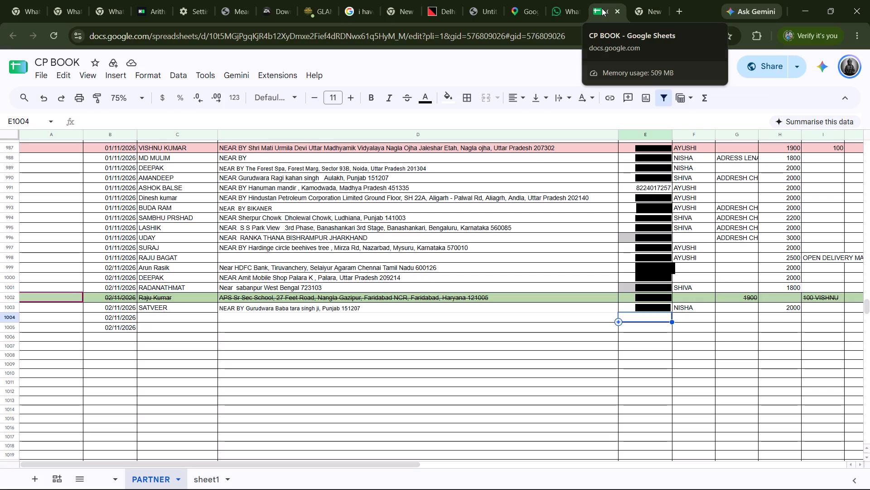
# Move the CP BOOK spreadsheet's browser tab between the "Delh…" and "Unti…" tabs.
pyautogui.moveTo(602, 8); pyautogui.dragTo(473, 11)
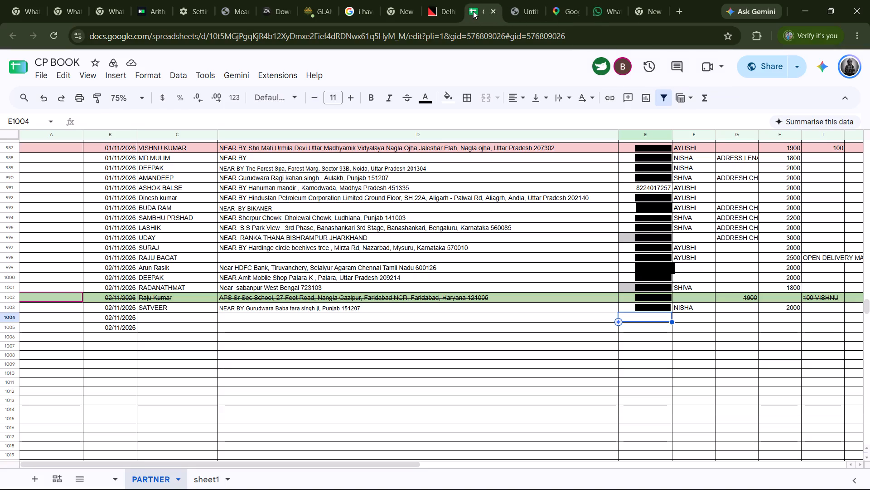
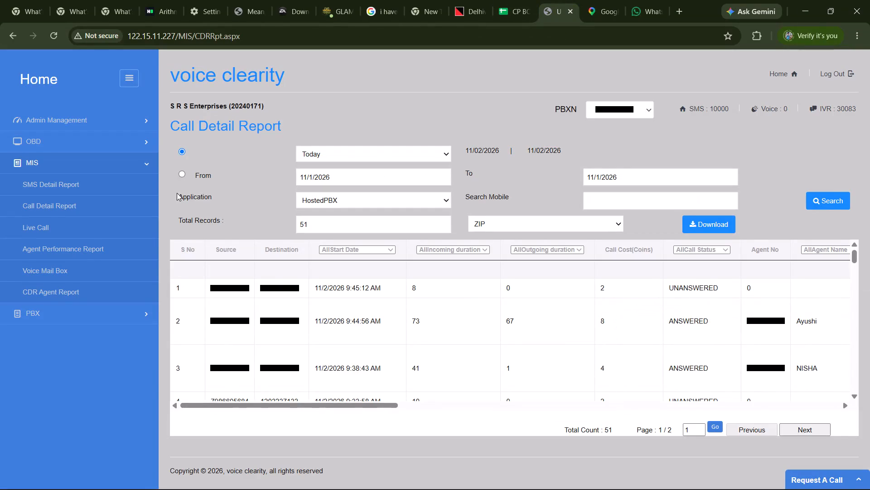
# Open the Live Call report and search for connected calls with no account ID entered.
pyautogui.click(78, 222)
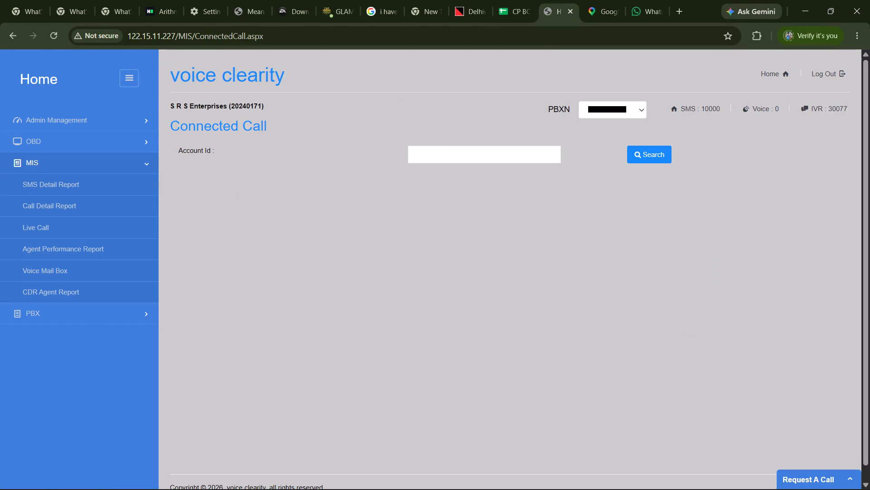
pyautogui.click(636, 156)
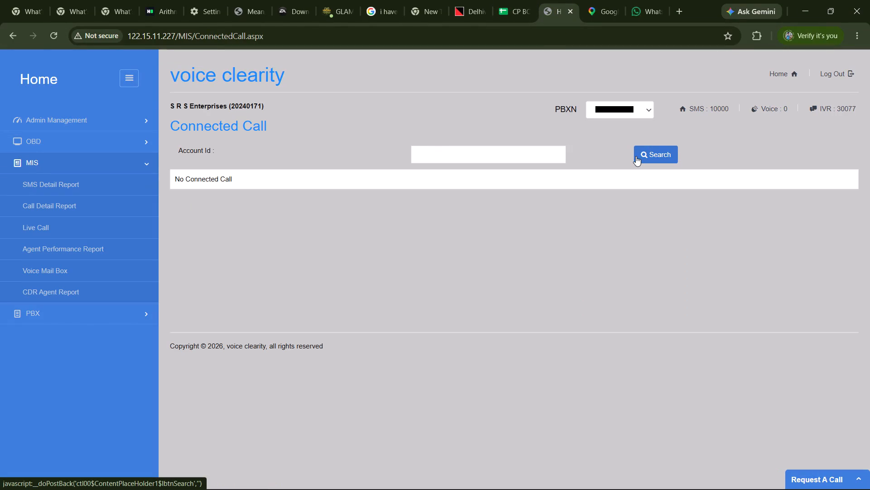
# Switch to the Delhivery orders page and review the in-transit shipments that are out for delivery.
pyautogui.click(510, 8)
pyautogui.click(472, 9)
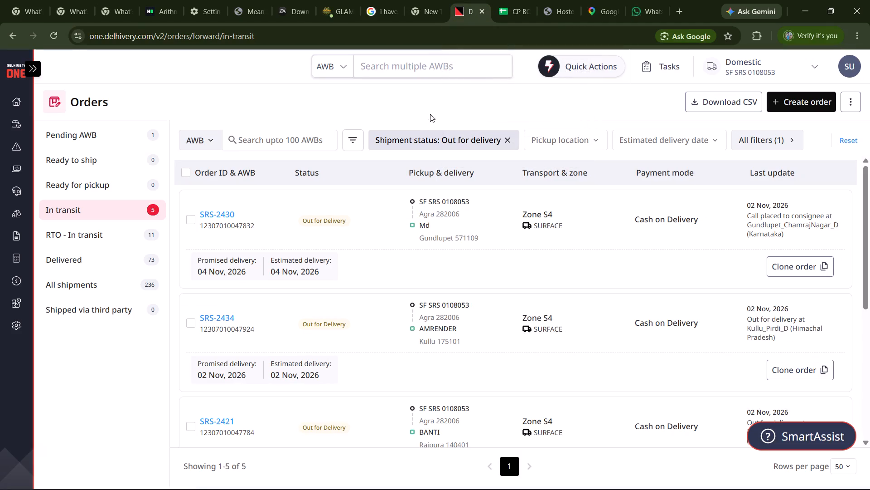
pyautogui.moveTo(867, 209); pyautogui.dragTo(869, 279)
pyautogui.moveTo(869, 279); pyautogui.dragTo(865, 346)
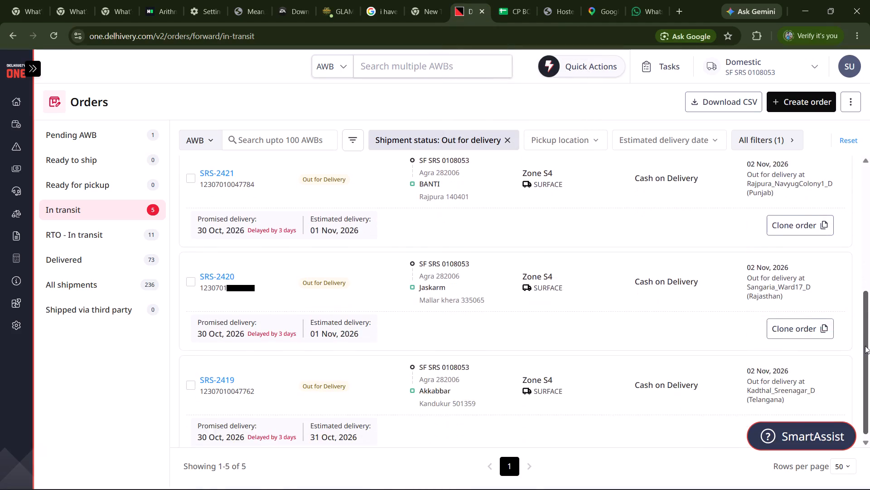
pyautogui.moveTo(865, 346); pyautogui.dragTo(865, 347)
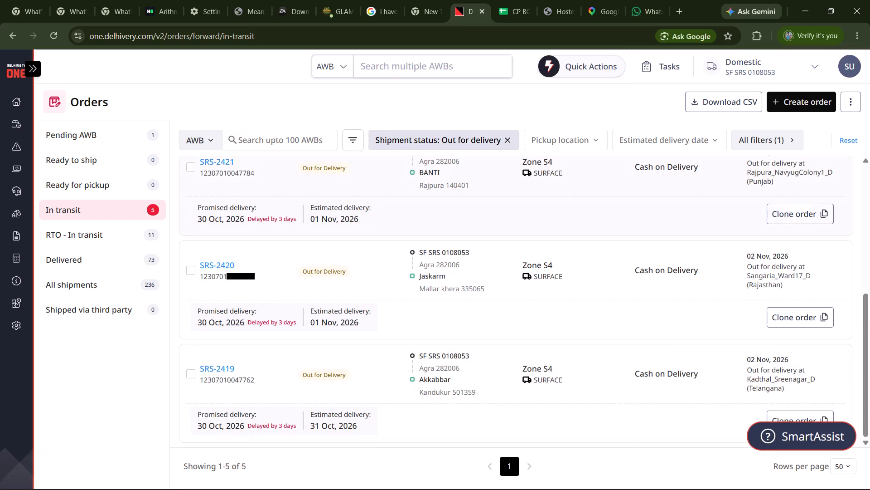
pyautogui.click(865, 183)
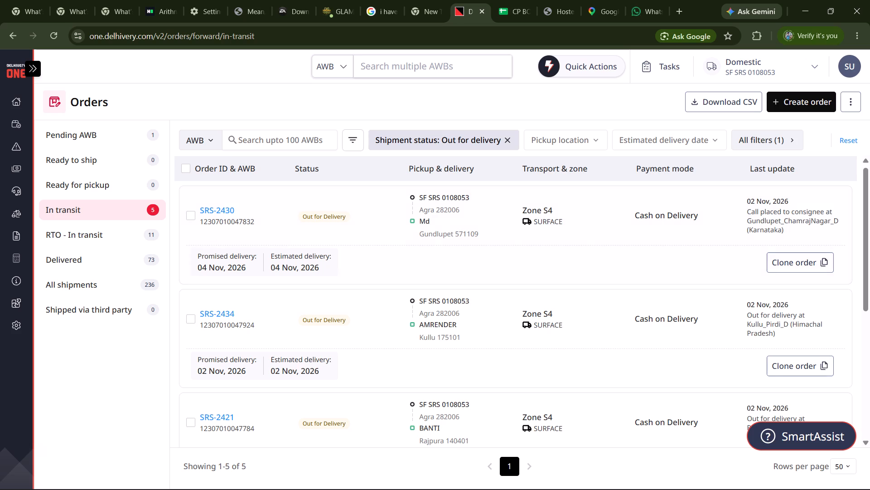
pyautogui.doubleClick(244, 220)
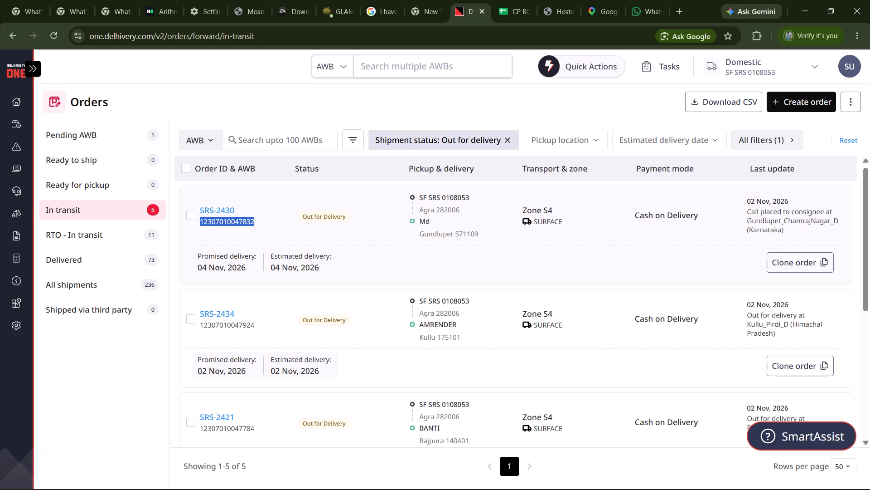
pyautogui.hotkey('ctrl', 'c')
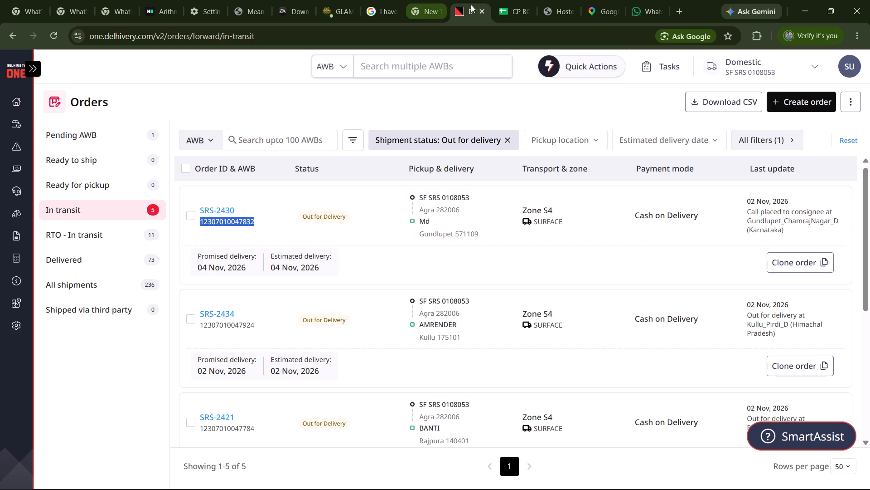
pyautogui.click(513, 8)
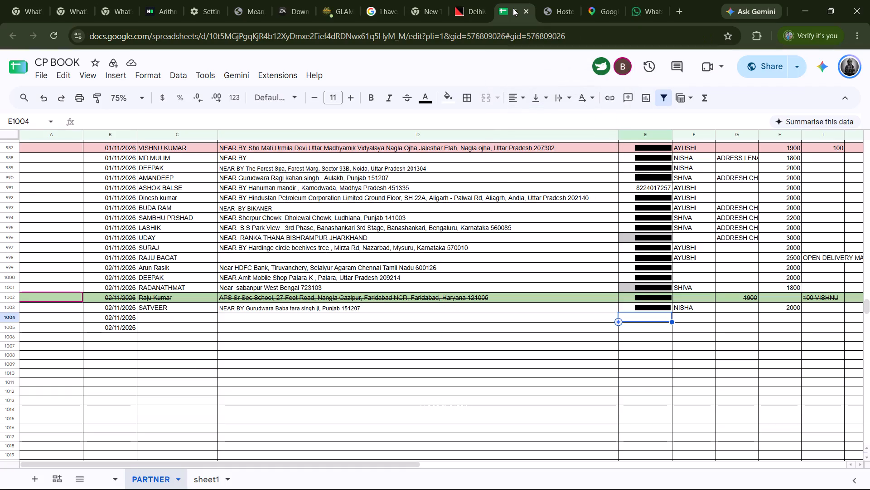
pyautogui.hotkey('ctrl', 'f')
pyautogui.hotkey('ctrl', 'v')
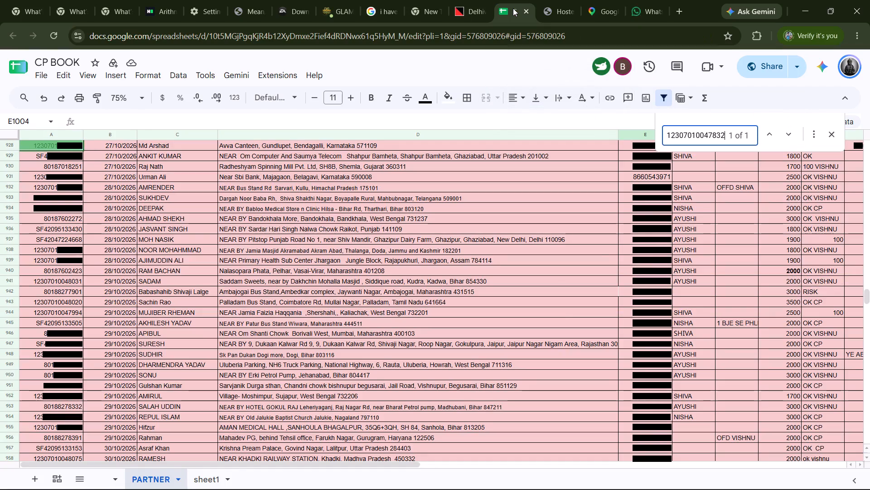
# Examine the matching order's row 928 in the PARTNER sheet, from customer name across to the remark columns.
pyautogui.click(197, 144)
pyautogui.press('Up')
pyautogui.press('Up')
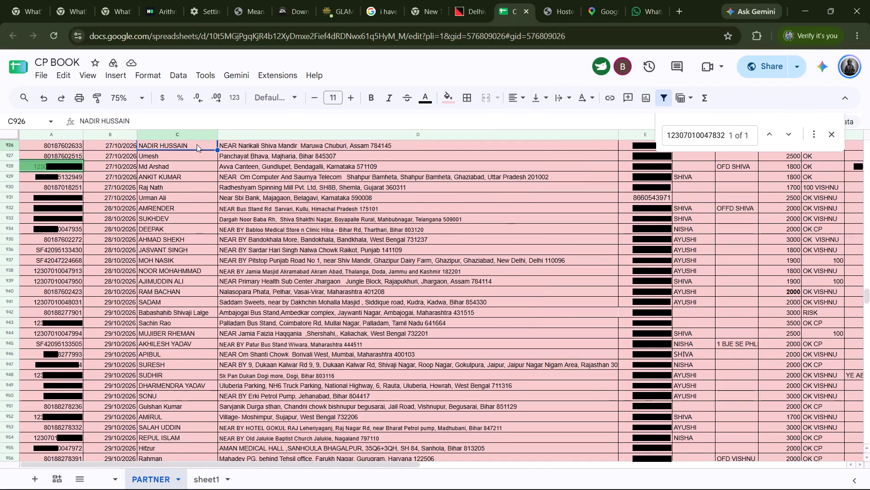
pyautogui.press('Down')
pyautogui.press('Down')
pyautogui.press('Right')
pyautogui.press('Right')
pyautogui.press('Right')
pyautogui.press('Right')
pyautogui.press('Right')
pyautogui.press('Right')
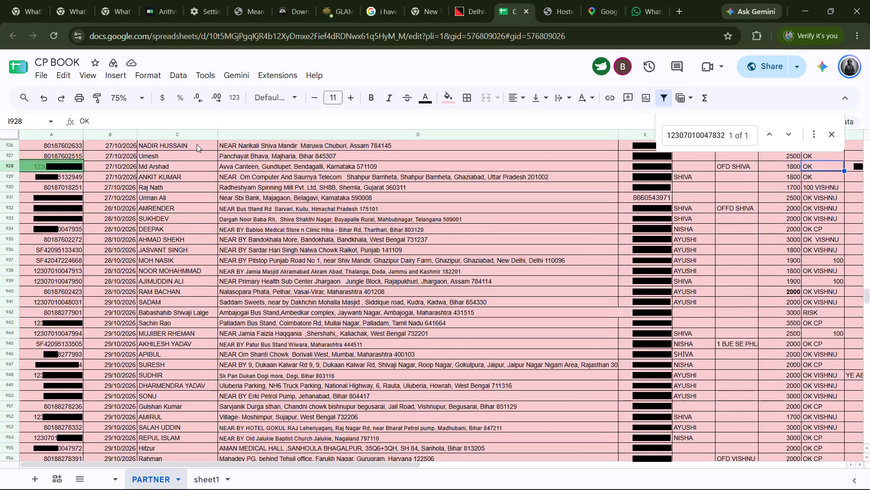
pyautogui.press('Right')
pyautogui.press('Right')
pyautogui.press('Left')
pyautogui.press('Left')
pyautogui.press('Left')
pyautogui.press('Left')
# Examine row 932, the Kullu order, checking its tracking number, customer, agent and delivery note cells.
pyautogui.press('Down')
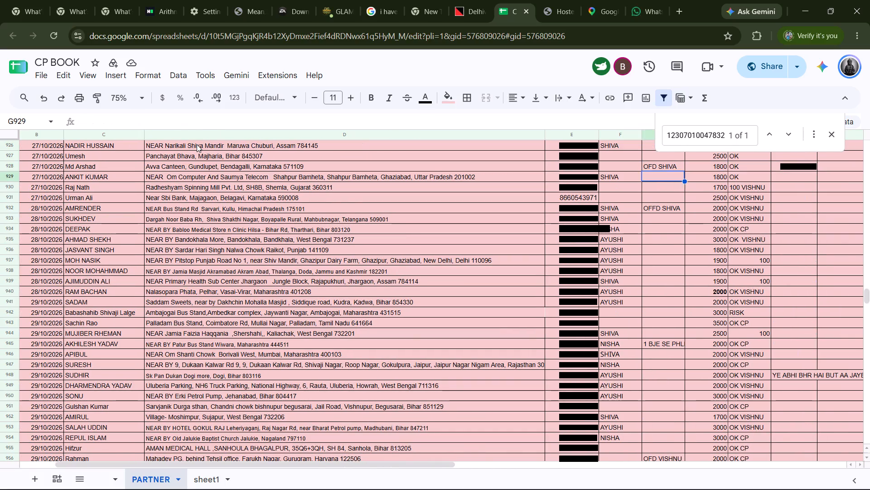
pyautogui.press('Down')
pyautogui.press('Down')
pyautogui.press('Down')
pyautogui.press('Left')
pyautogui.press('Left')
pyautogui.press('Left')
pyautogui.press('Left')
pyautogui.press('Left')
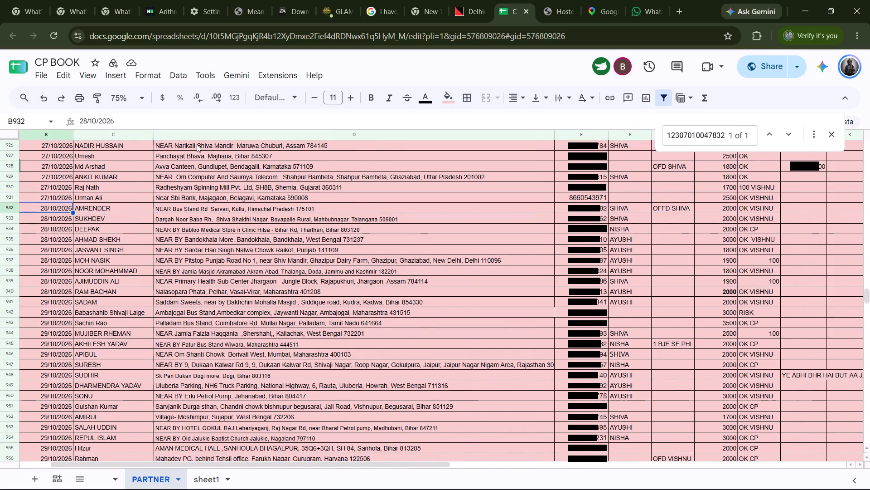
pyautogui.press('Left')
pyautogui.press('Right')
pyautogui.press('Right')
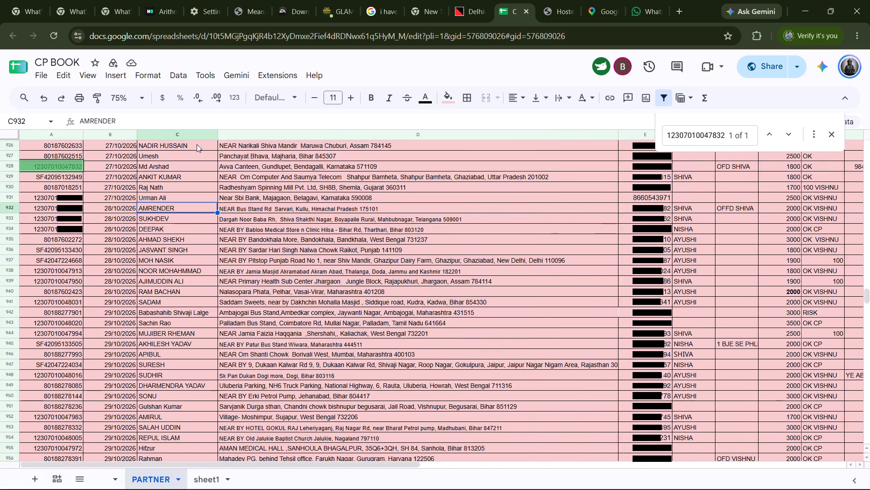
pyautogui.press('Left')
pyautogui.press('Left')
pyautogui.press('Left')
pyautogui.press('Right')
pyautogui.press('Right')
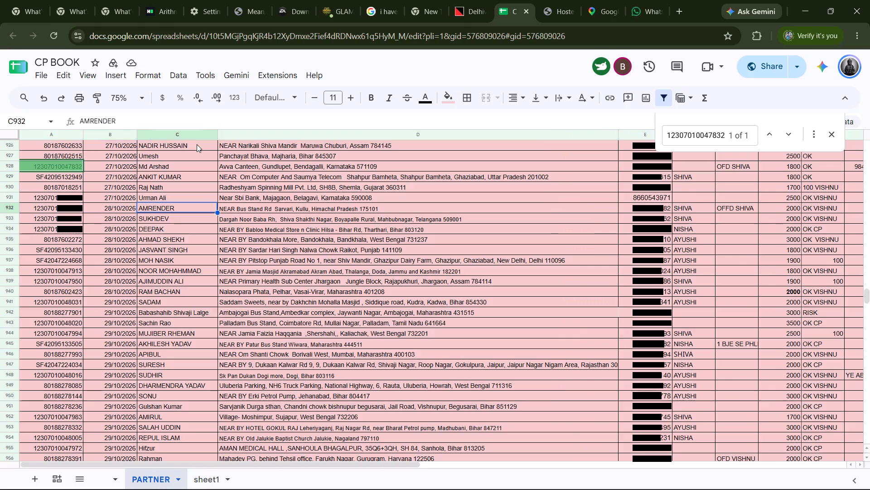
pyautogui.press('Right')
pyautogui.press('Right')
pyautogui.press('Right')
pyautogui.press('Right')
pyautogui.press('Left')
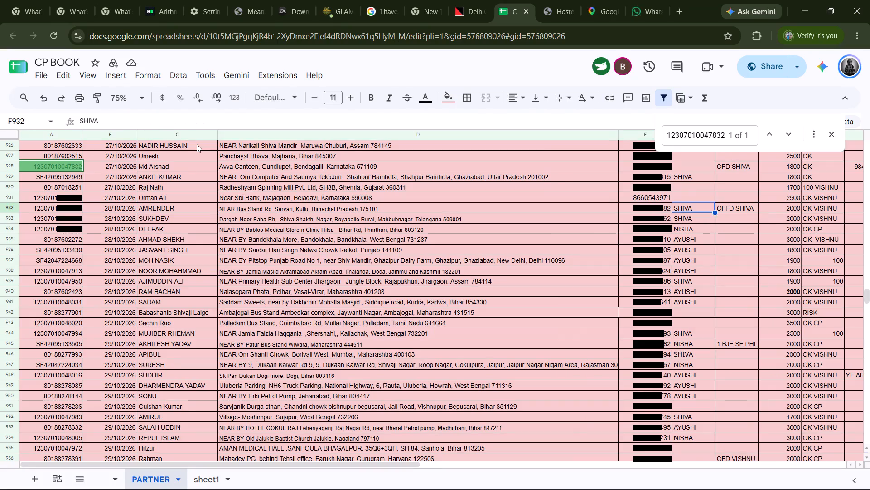
pyautogui.press('Left')
pyautogui.press('Left')
pyautogui.press('Left')
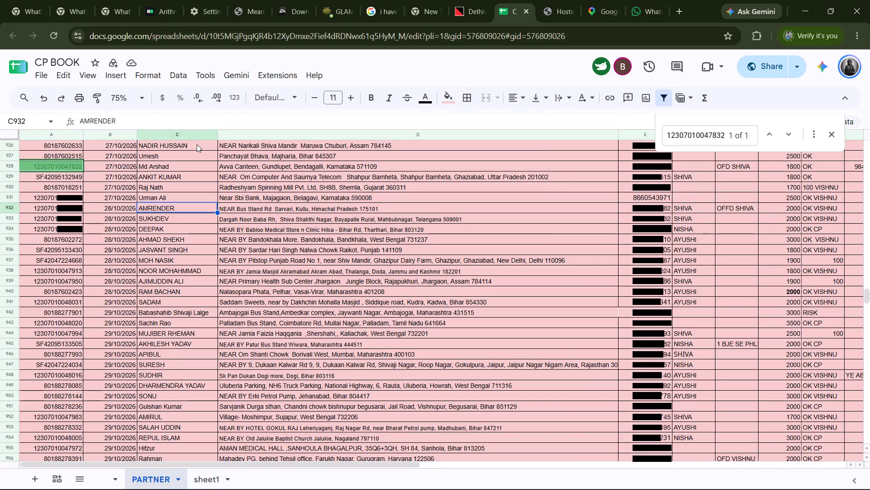
pyautogui.click(468, 5)
pyautogui.click(305, 103)
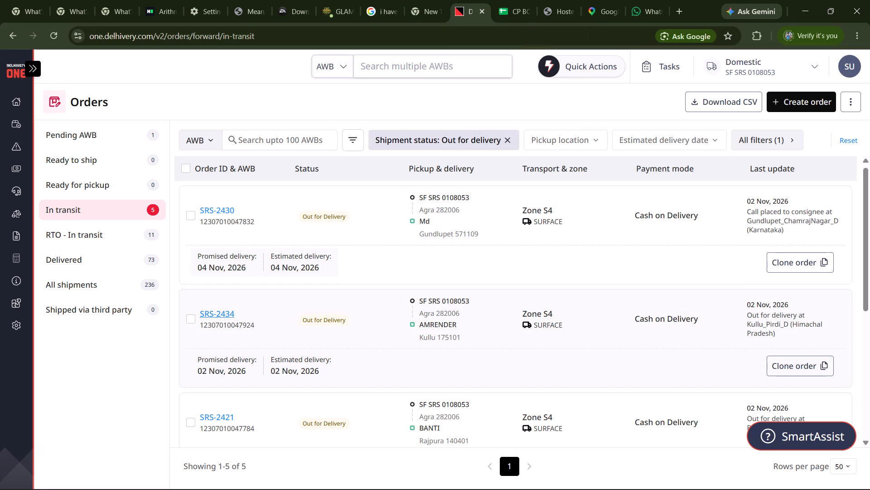
pyautogui.click(499, 12)
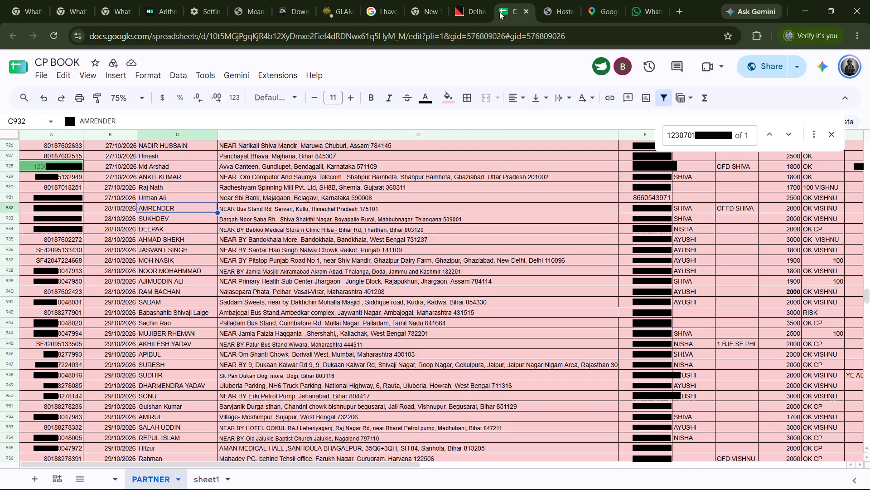
pyautogui.press('Right')
pyautogui.press('Right')
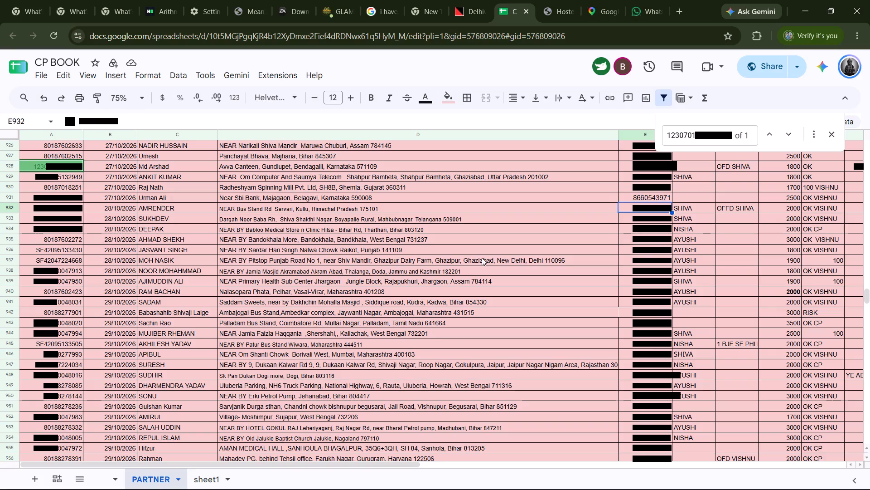
pyautogui.press('Right')
pyautogui.press('Right')
pyautogui.press('Right')
pyautogui.press('Right')
pyautogui.press('Right')
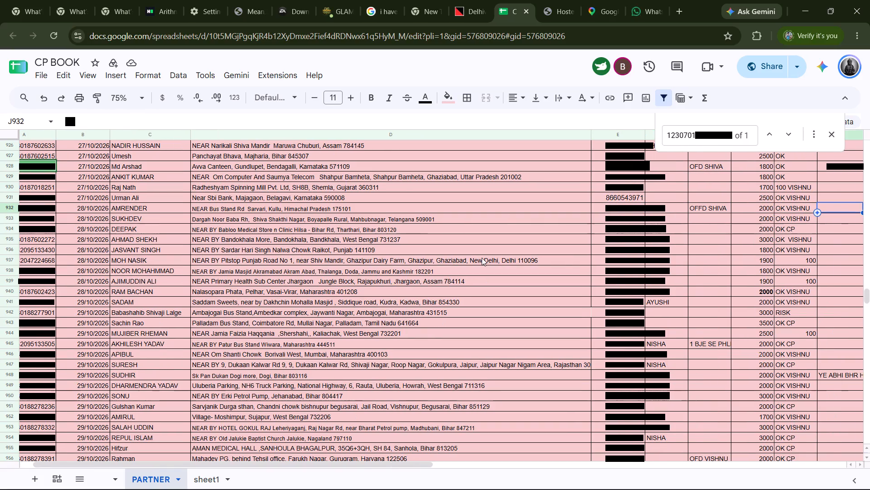
pyautogui.press('Left')
pyautogui.press('Left')
pyautogui.press('Left')
pyautogui.press('Left')
pyautogui.press('Left')
pyautogui.press('Left')
pyautogui.press('Left')
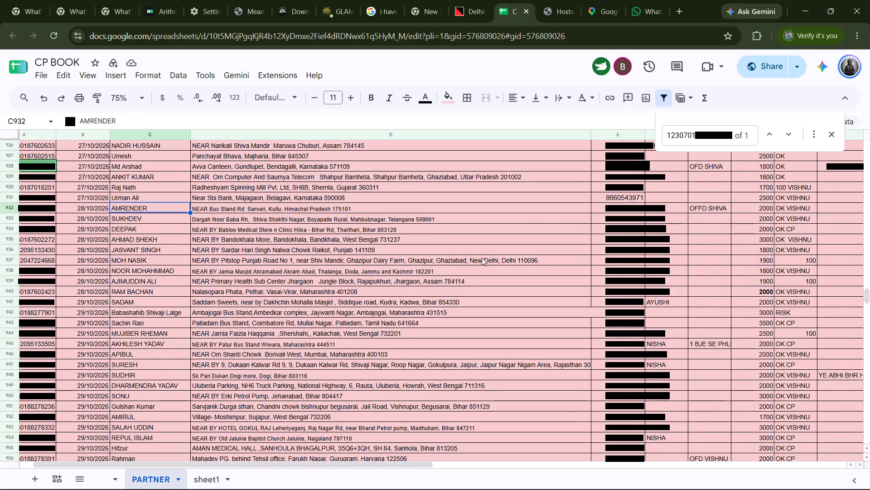
pyautogui.press('Left')
pyautogui.press('Left')
pyautogui.press('Right')
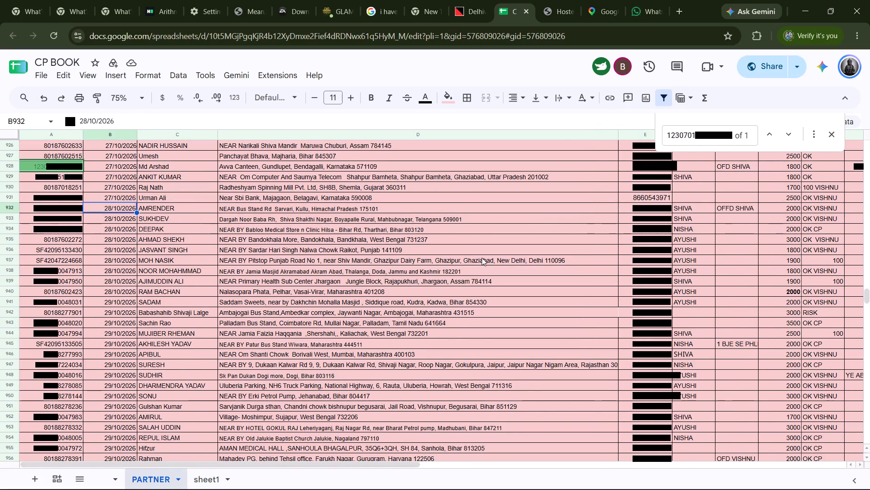
pyautogui.press('Right')
pyautogui.press('Left')
pyautogui.press('Right')
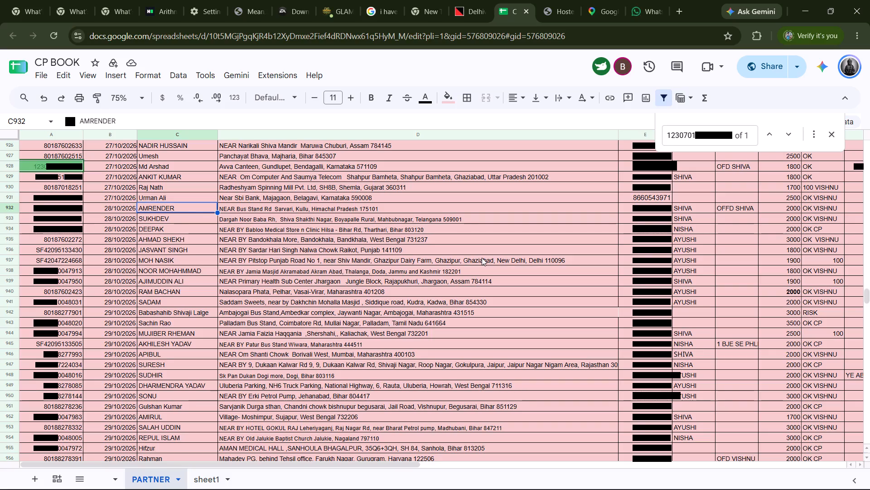
# Review row 932 in the PARTNER sheet again across its amount and remarks, and return to its contact number in E932.
pyautogui.press('Right')
pyautogui.press('Right')
pyautogui.press('Right')
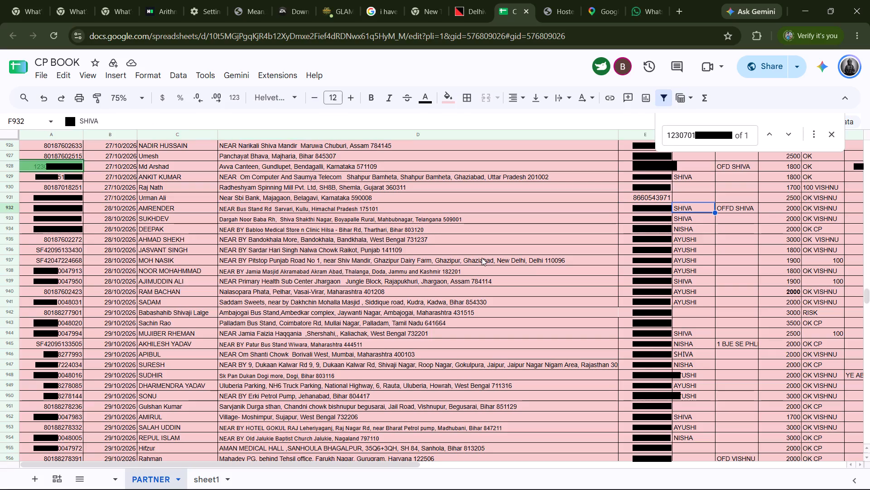
pyautogui.press('Right')
pyautogui.press('Right')
pyautogui.press('Right')
pyautogui.press('Right')
pyautogui.press('Left')
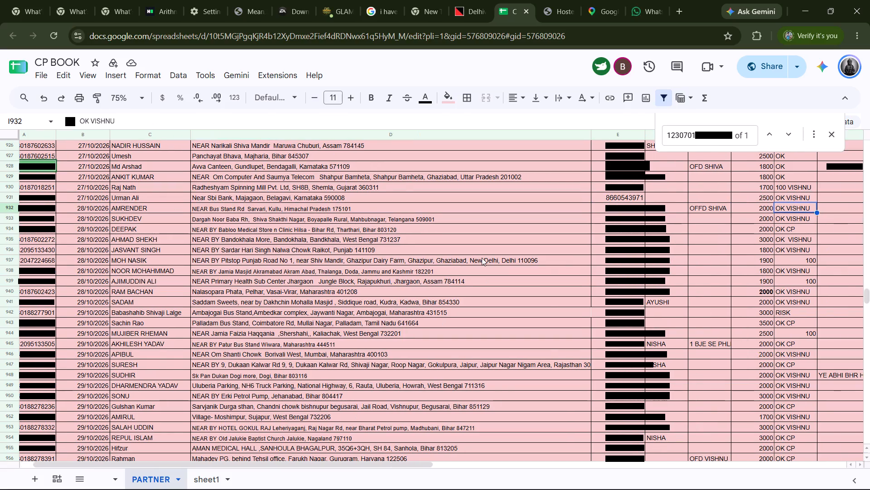
pyautogui.press('Left')
pyautogui.press('Left')
pyautogui.press('Left')
pyautogui.press('Left')
pyautogui.press('Left')
pyautogui.press('Left')
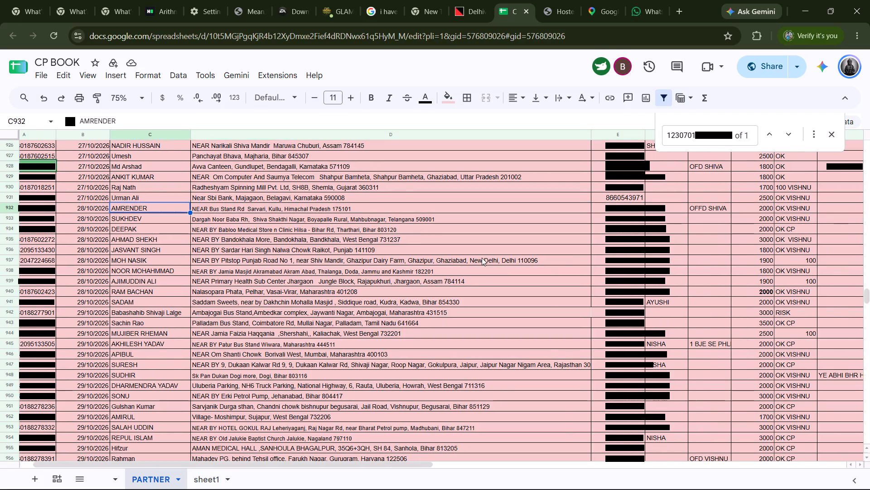
pyautogui.press('Right')
pyautogui.press('Right')
pyautogui.press('Right')
pyautogui.press('Left')
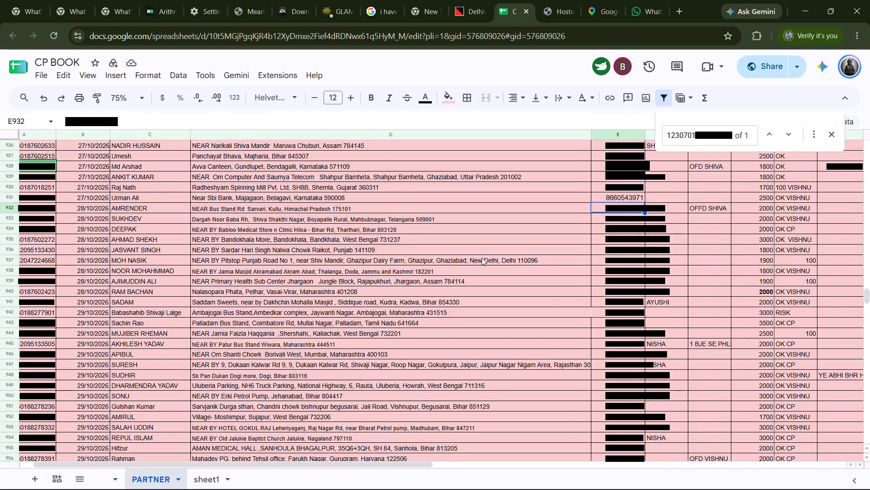
pyautogui.press('Right')
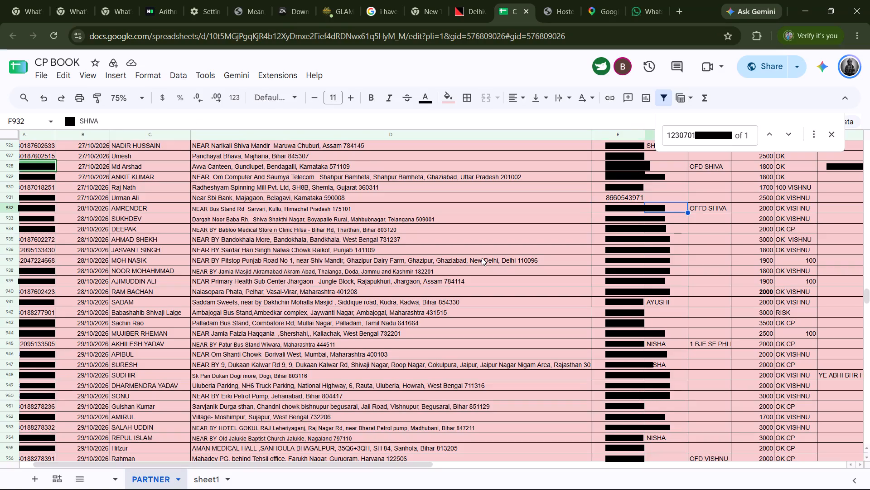
pyautogui.press('Left')
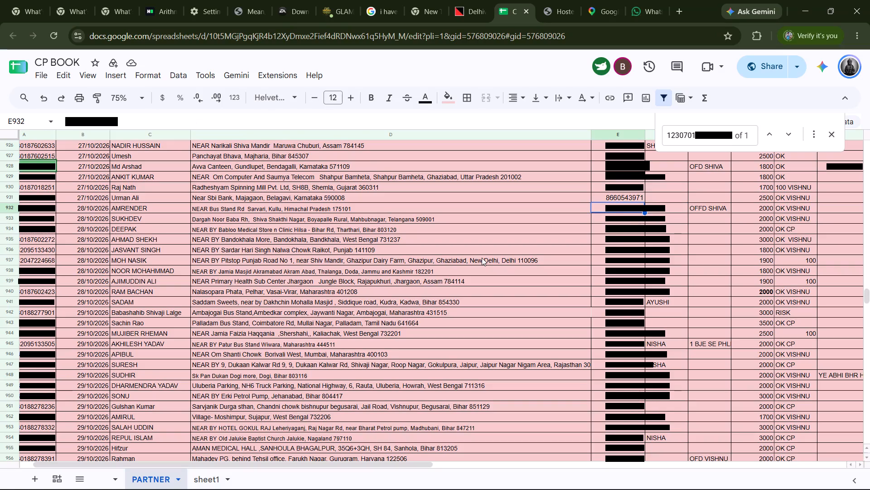
# Go back to row 928, review its details and remarks, and select the contact number in cell E928.
pyautogui.press('Up')
pyautogui.press('Up')
pyautogui.press('Up')
pyautogui.press('Left')
pyautogui.press('Left')
pyautogui.press('Up')
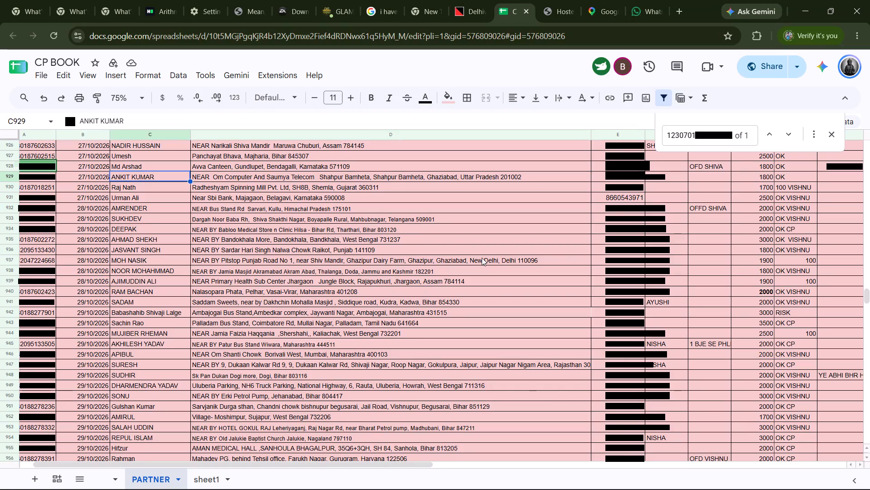
pyautogui.press('Right')
pyautogui.press('Right')
pyautogui.press('Right')
pyautogui.press('Right')
pyautogui.press('Right')
pyautogui.press('Right')
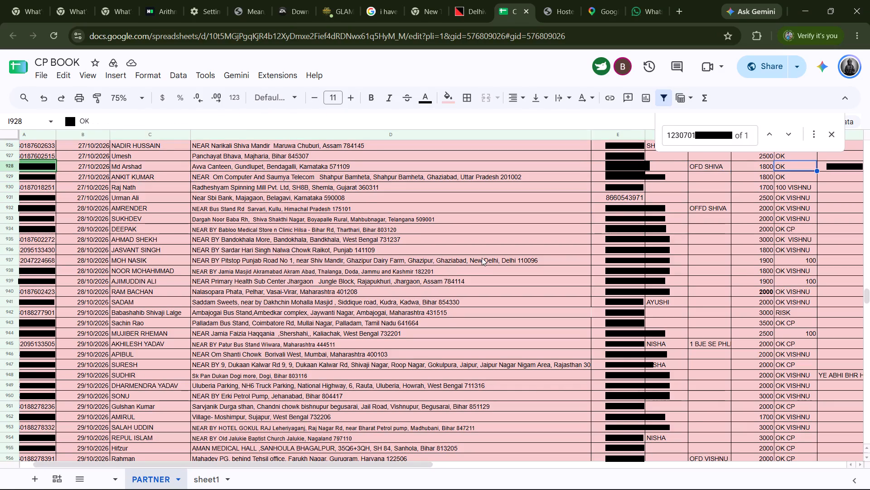
pyautogui.press('Right')
pyautogui.press('Left')
pyautogui.press('Left')
pyautogui.press('Left')
pyautogui.press('Left')
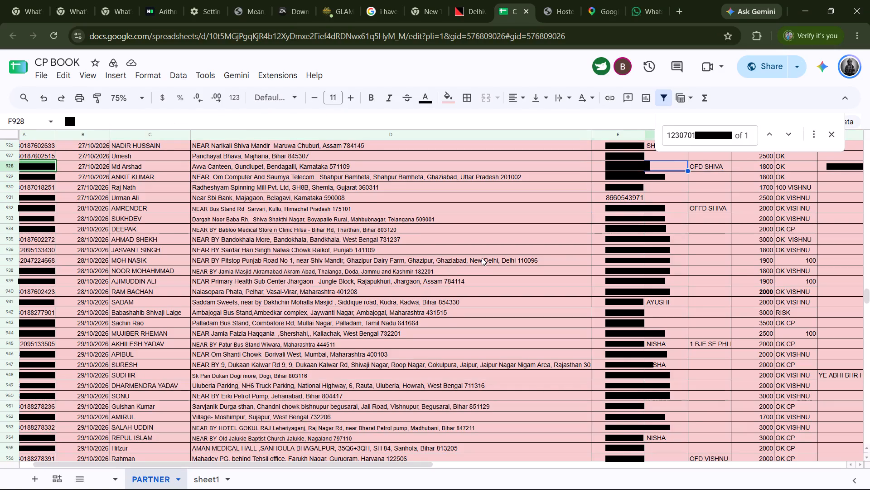
pyautogui.press('Left')
pyautogui.press('Left')
pyautogui.press('Left')
pyautogui.press('Right')
pyautogui.press('Right')
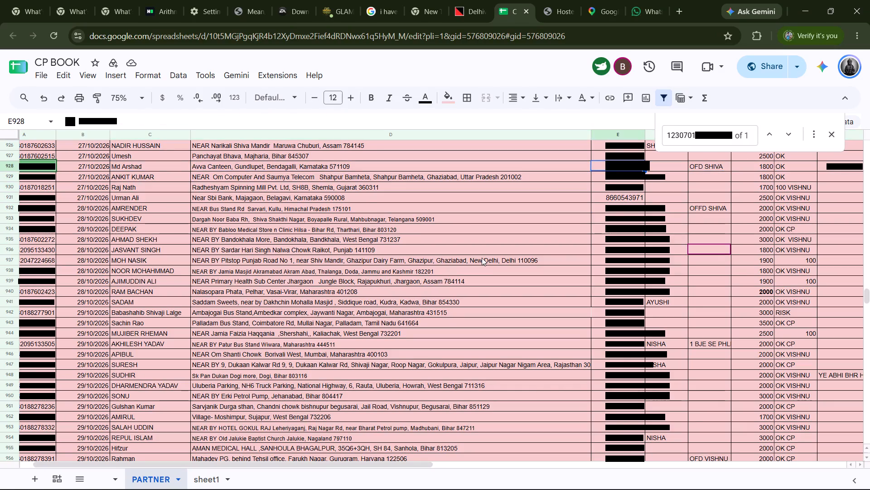
# Review row 928, the Bendagalli order, checking its delivery note, amount, remarks, date, customer and address, and return to the contact number in E928.
pyautogui.press('Right')
pyautogui.press('Right')
pyautogui.press('Right')
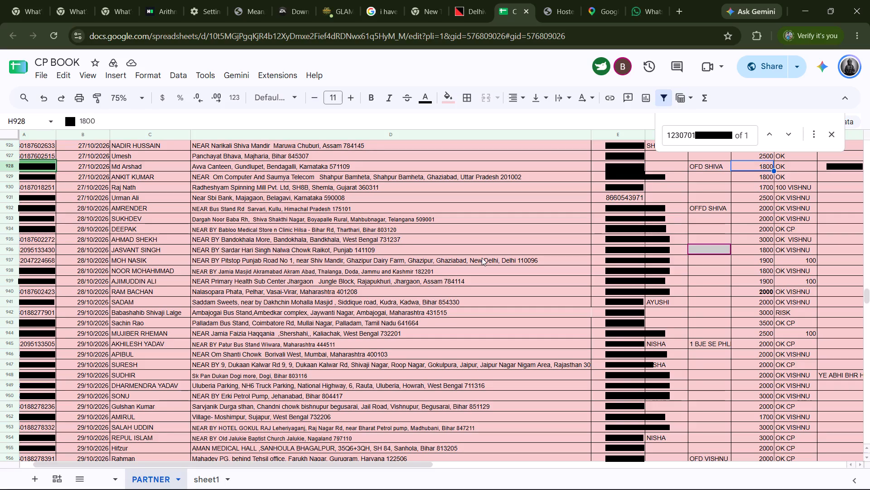
pyautogui.press('Right')
pyautogui.press('Right')
pyautogui.press('Left')
pyautogui.press('Left')
pyautogui.press('Left')
pyautogui.press('Left')
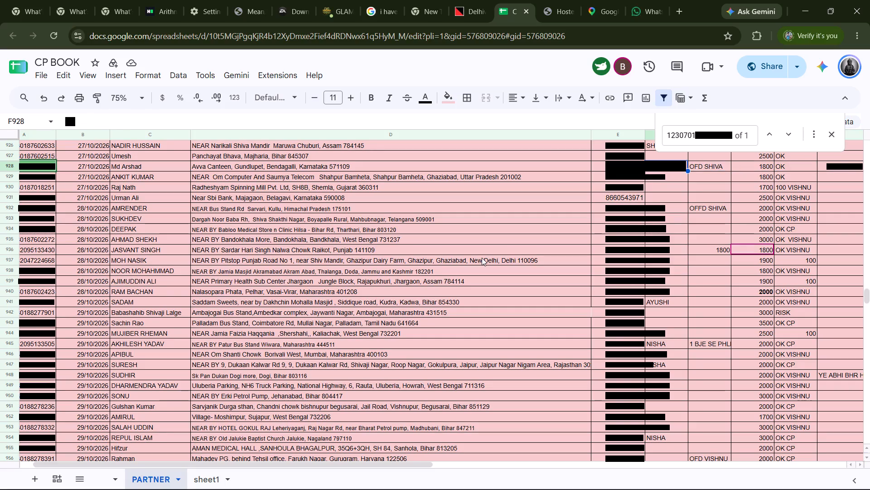
pyautogui.press('Left')
pyautogui.press('Left')
pyautogui.press('Left')
pyautogui.press('Left')
pyautogui.press('Right')
pyautogui.press('Right')
pyautogui.press('Right')
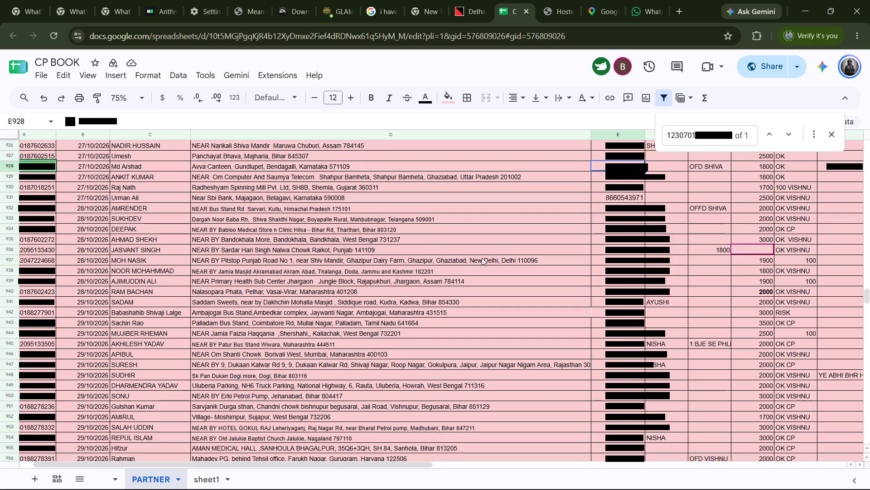
pyautogui.press('Right')
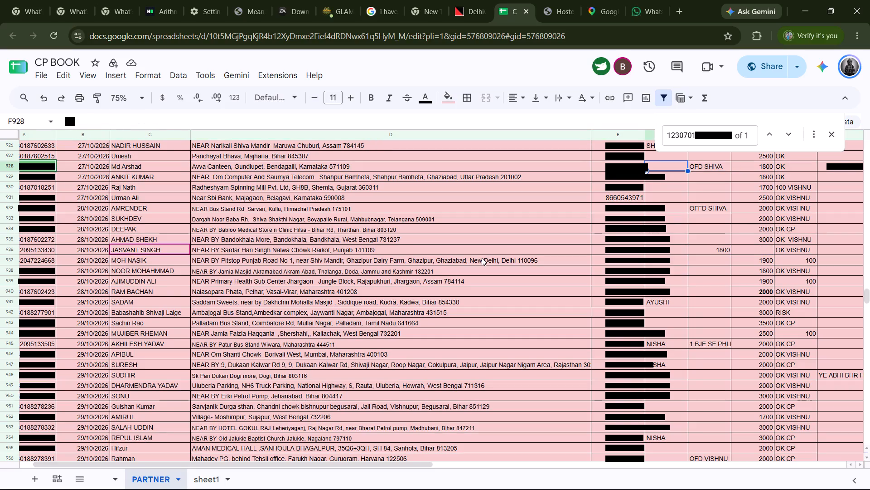
pyautogui.press('Left')
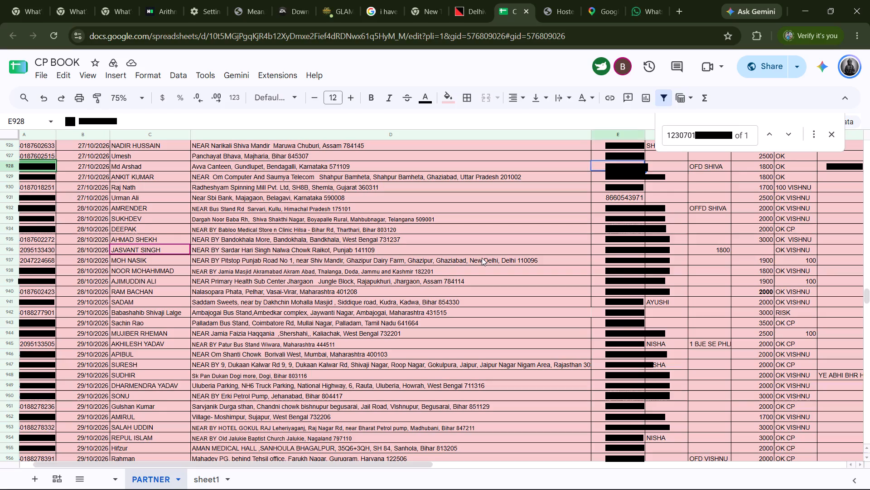
pyautogui.press('Left')
pyautogui.press('Left')
pyautogui.press('Left')
pyautogui.press('Right')
pyautogui.press('Right')
pyautogui.press('Right')
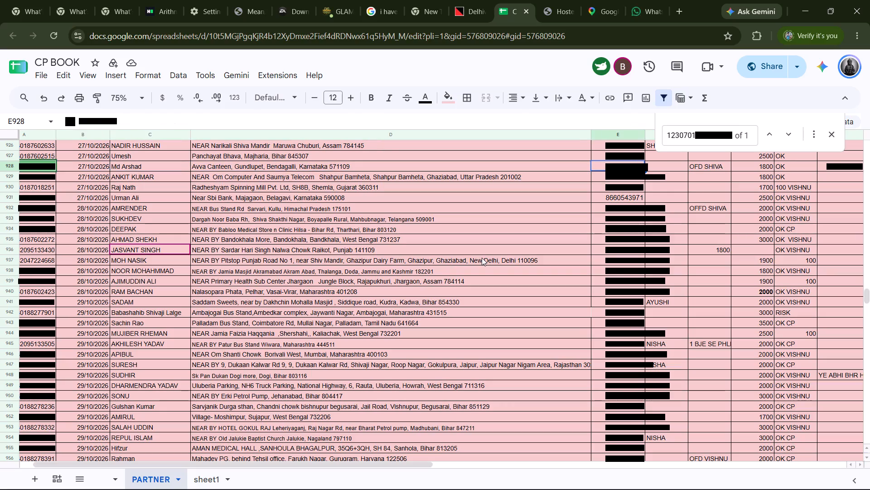
# Check the additional entry in cell J928 for the Bendagalli order and return to its contact number in E928.
pyautogui.press('Right')
pyautogui.press('Right')
pyautogui.press('Right')
pyautogui.press('Right')
pyautogui.press('Right')
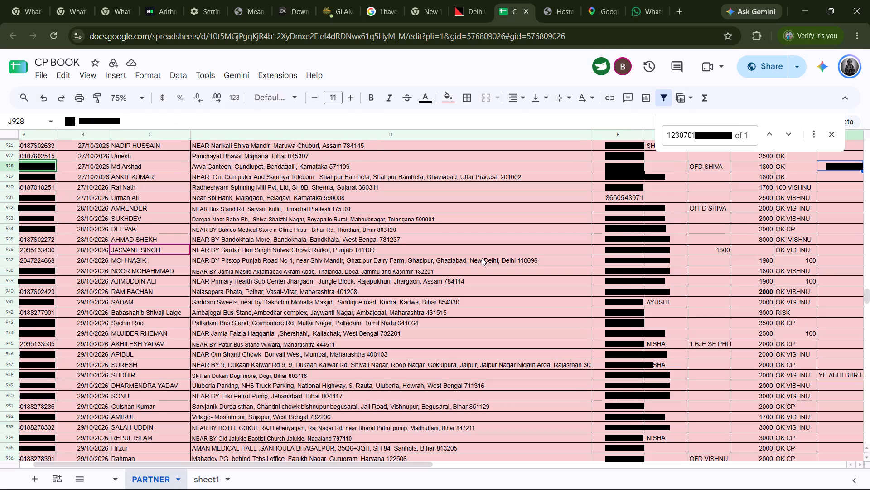
pyautogui.press('Left')
pyautogui.press('Left')
pyautogui.press('Left')
pyautogui.press('Left')
pyautogui.press('Left')
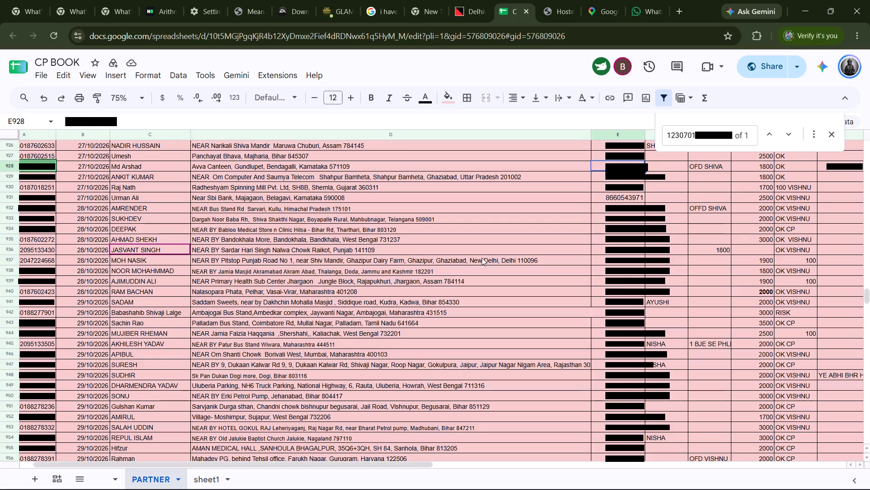
# Re-examine row 928's customer and address cells against its delivery note, amount, remark and additional entry cells.
pyautogui.press('Left')
pyautogui.press('Left')
pyautogui.press('Left')
pyautogui.press('Right')
pyautogui.press('Right')
pyautogui.press('Right')
pyautogui.press('Right')
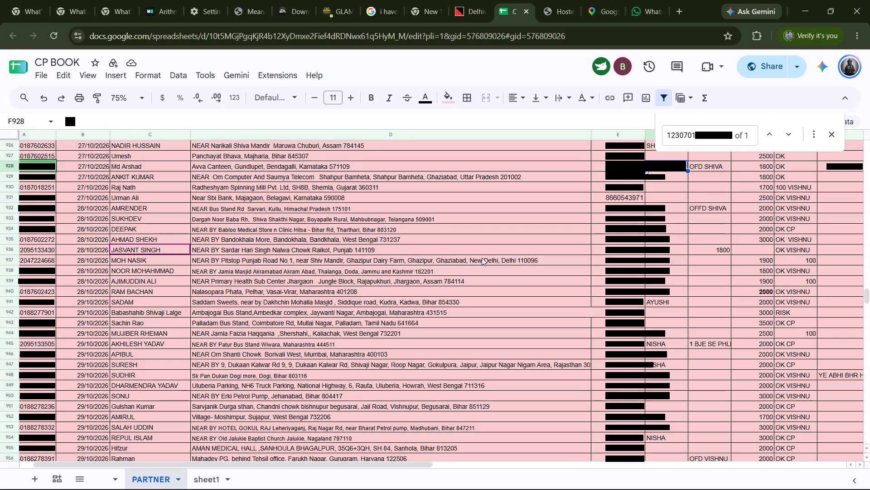
pyautogui.press('Right')
pyautogui.press('Right')
pyautogui.press('Left')
pyautogui.press('Left')
pyautogui.press('Left')
pyautogui.press('Left')
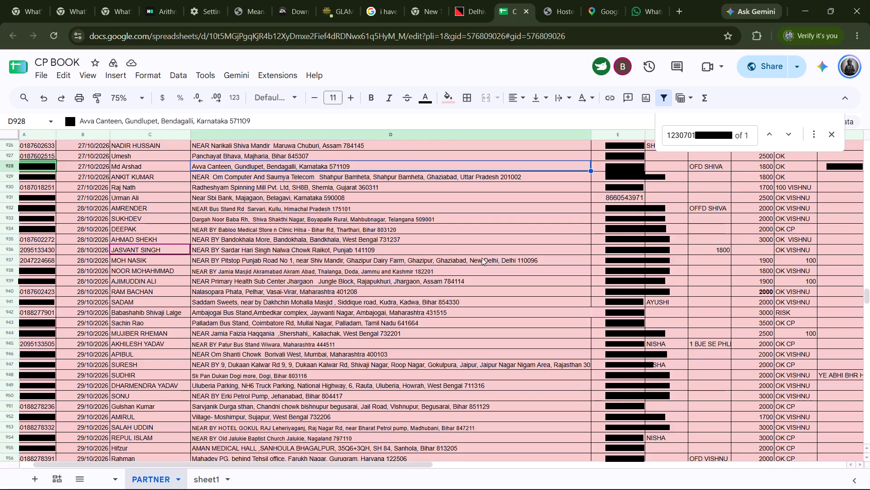
pyautogui.press('Left')
pyautogui.press('Right')
pyautogui.press('Right')
pyautogui.press('Right')
pyautogui.press('Right')
pyautogui.press('Right')
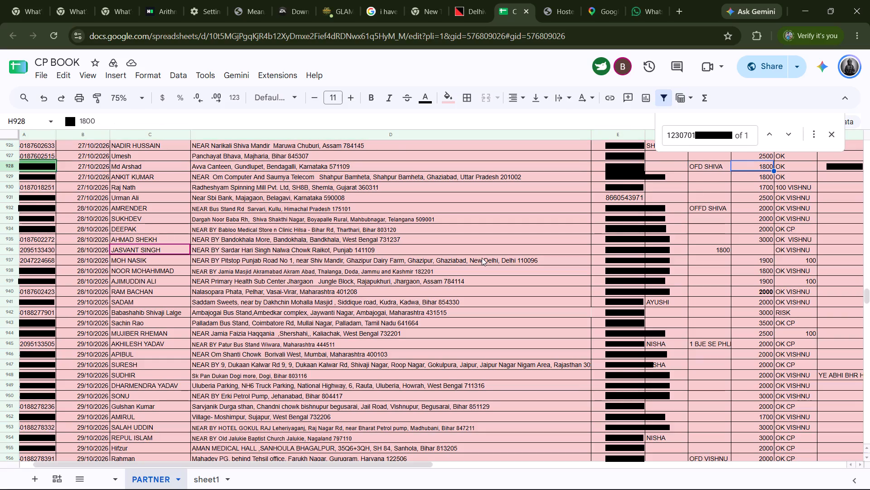
pyautogui.press('Left')
pyautogui.press('Right')
pyautogui.press('Right')
pyautogui.press('Right')
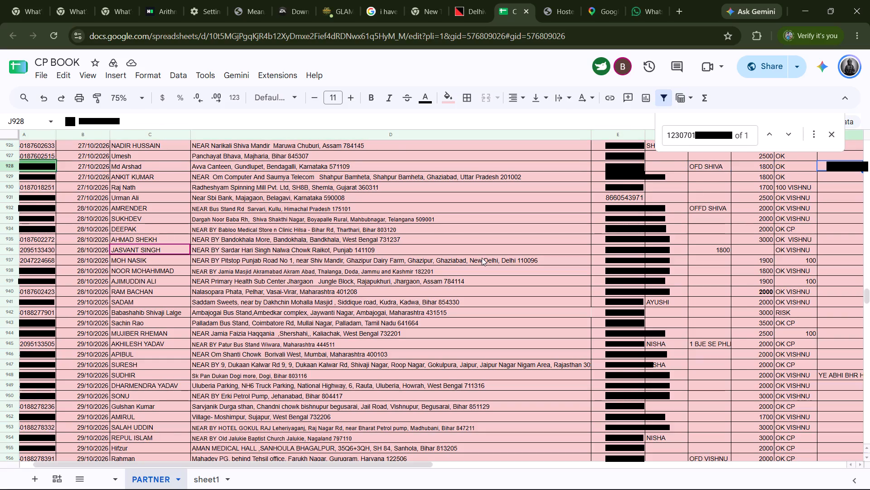
pyautogui.press('Right')
pyautogui.press('Left')
pyautogui.press('Left')
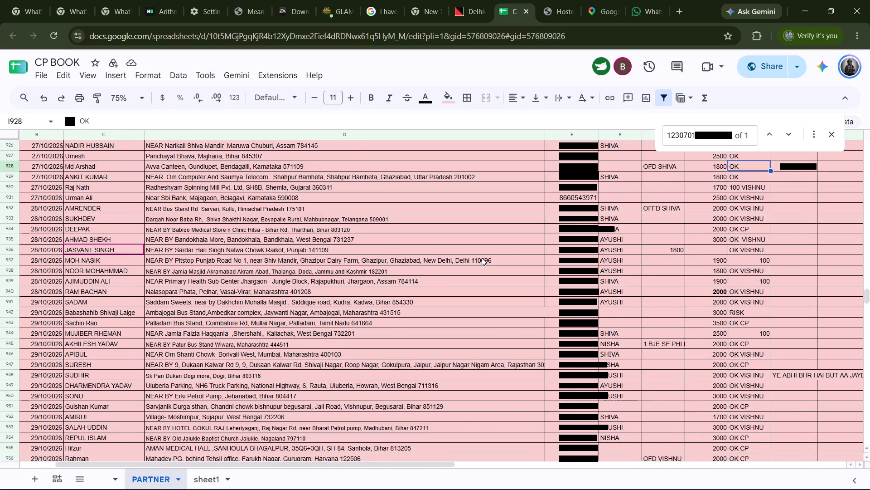
# Go back to the tracking number in A928 and read through the whole row across to cell K928.
pyautogui.press('Left')
pyautogui.press('Left')
pyautogui.press('Left')
pyautogui.press('Left')
pyautogui.press('Left')
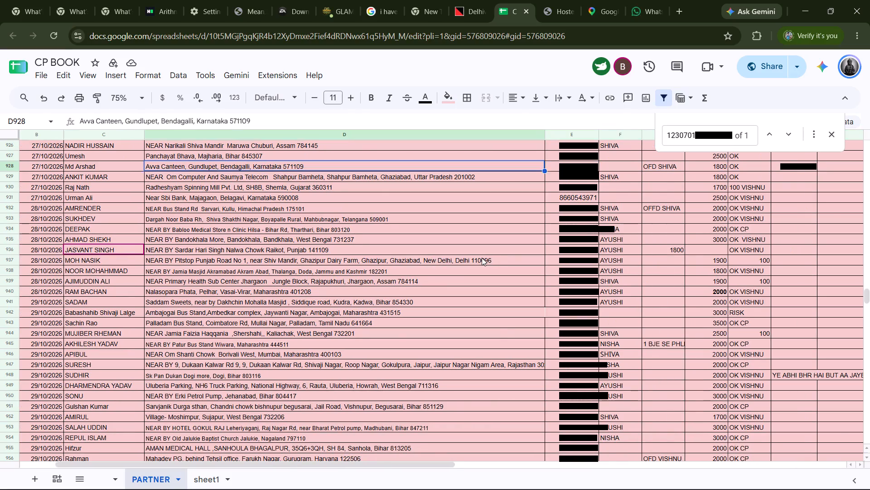
pyautogui.press('Left')
pyautogui.press('Left')
pyautogui.press('Left')
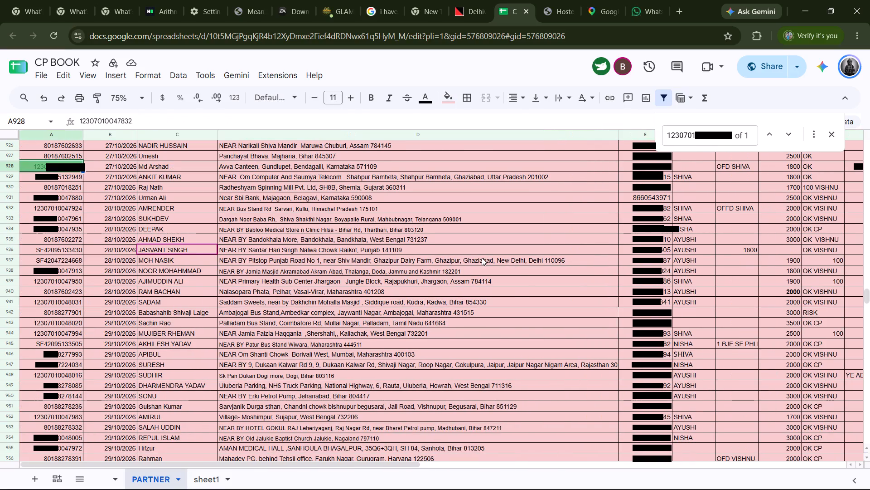
pyautogui.press('Left')
pyautogui.press('Left')
pyautogui.press('Right')
pyautogui.press('Right')
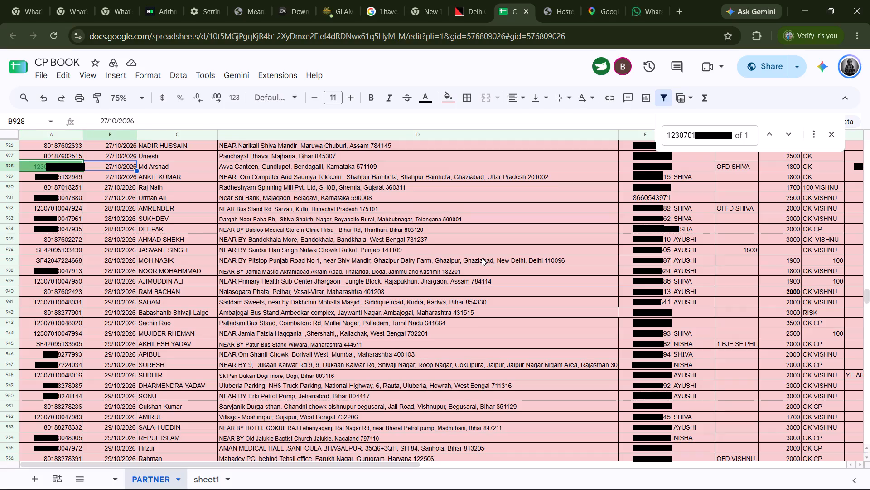
pyautogui.press('Right')
pyautogui.press('Right')
pyautogui.press('Right')
pyautogui.press('Right')
pyautogui.press('Right')
pyautogui.press('Right')
pyautogui.press('Right')
pyautogui.press('Right')
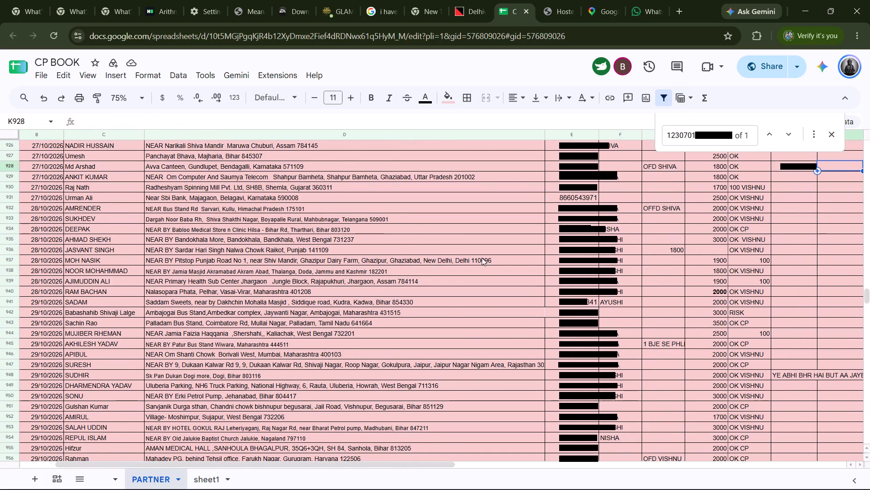
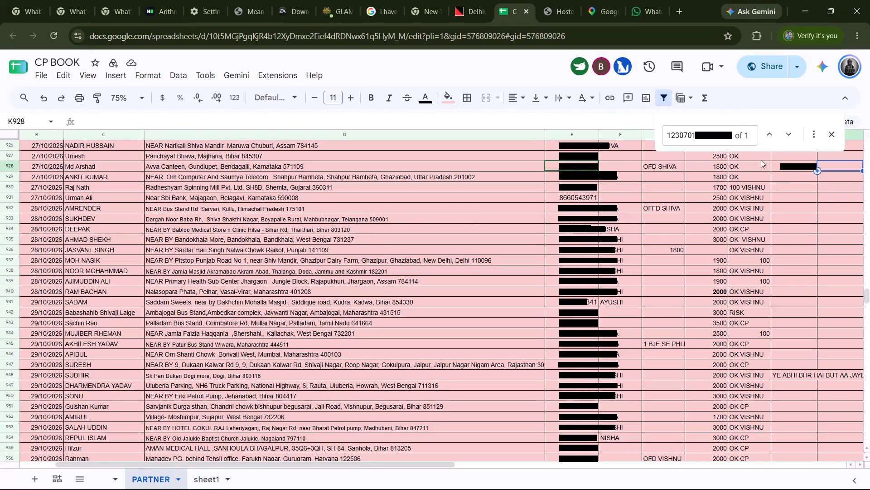
pyautogui.click(463, 15)
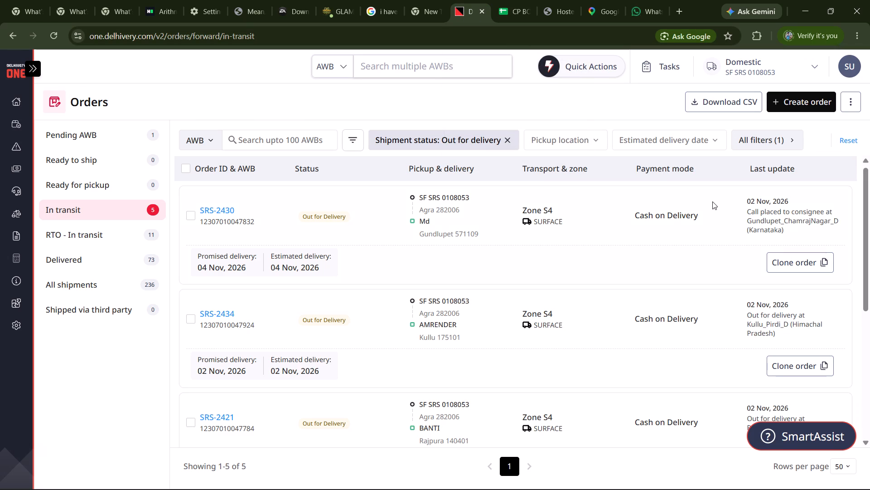
pyautogui.moveTo(869, 220); pyautogui.dragTo(869, 328)
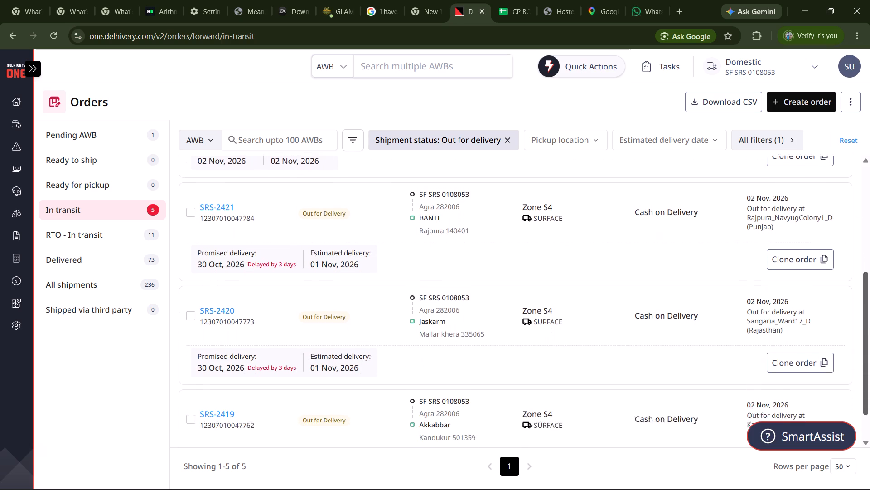
pyautogui.moveTo(869, 328); pyautogui.dragTo(869, 330)
pyautogui.moveTo(869, 330); pyautogui.dragTo(869, 377)
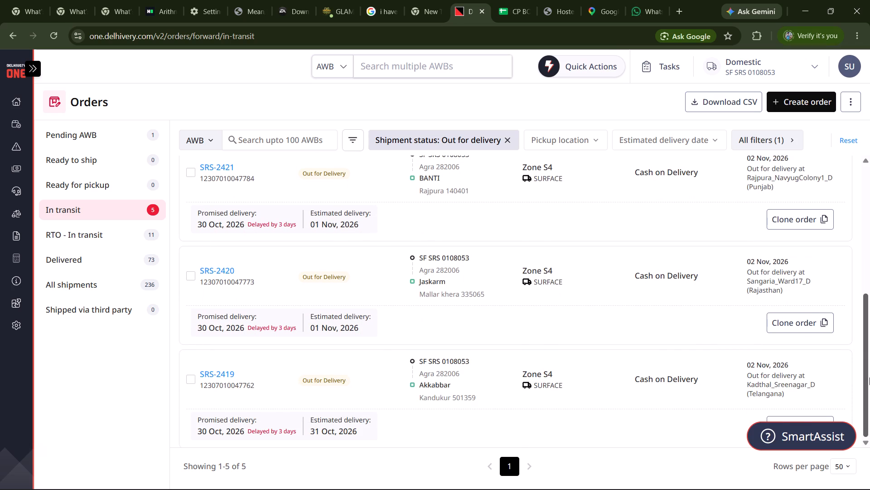
pyautogui.moveTo(869, 377); pyautogui.dragTo(869, 240)
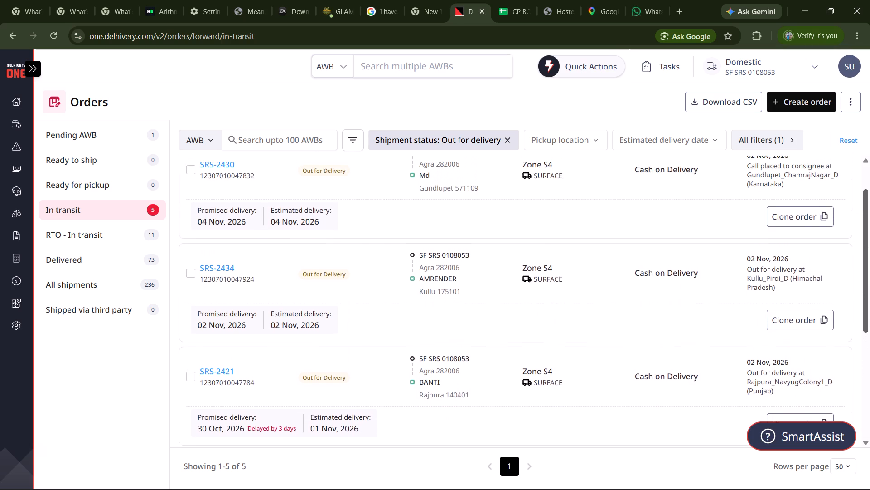
pyautogui.moveTo(869, 240); pyautogui.dragTo(869, 235)
pyautogui.moveTo(869, 235); pyautogui.dragTo(869, 174)
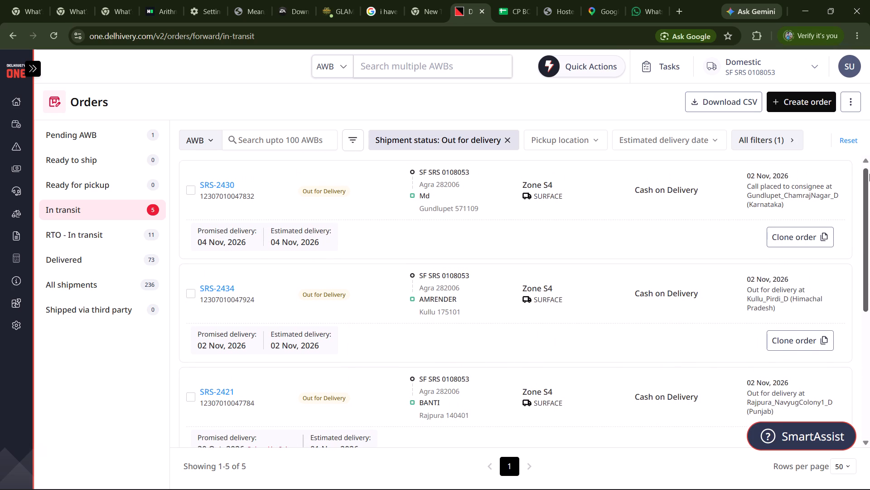
pyautogui.moveTo(869, 174); pyautogui.dragTo(869, 175)
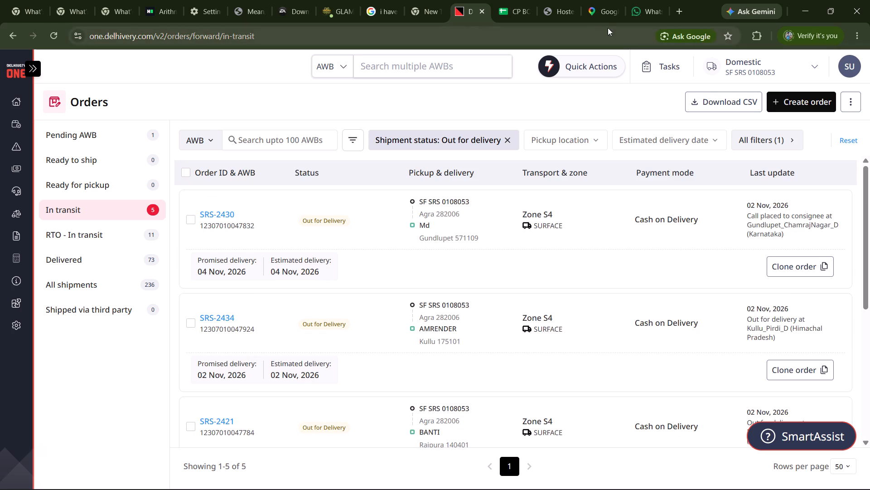
# Return to the CP BOOK spreadsheet and scan the delivery notes in column G from row 928 up to row 899.
pyautogui.click(518, 10)
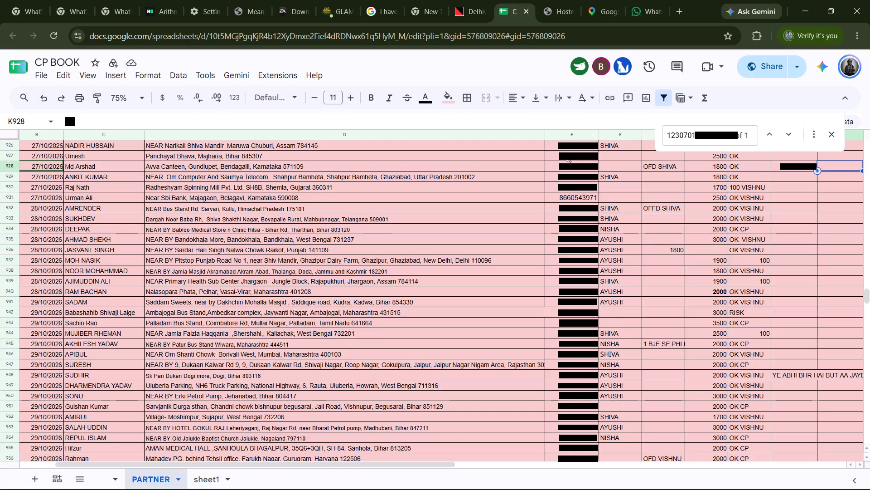
pyautogui.press('Left')
pyautogui.press('Left')
pyautogui.press('Left')
pyautogui.press('Left')
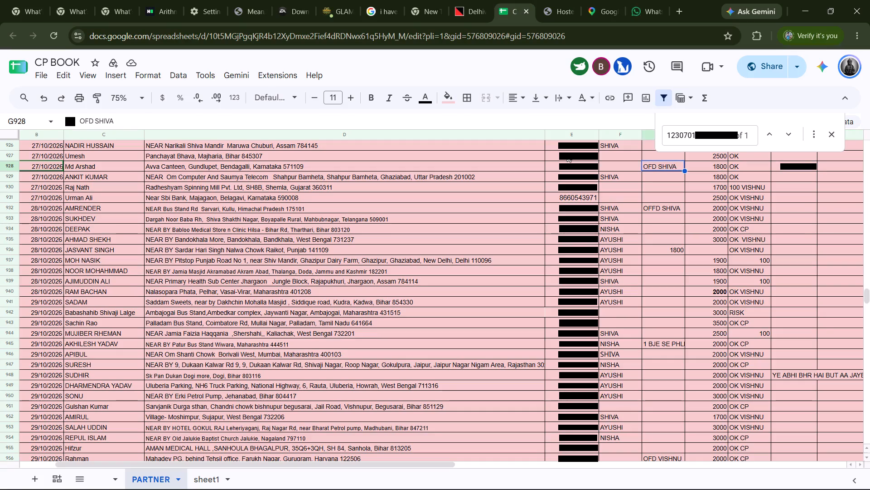
pyautogui.press('Down')
pyautogui.press('Up')
pyautogui.press('Up')
pyautogui.press('Up')
pyautogui.press('Up')
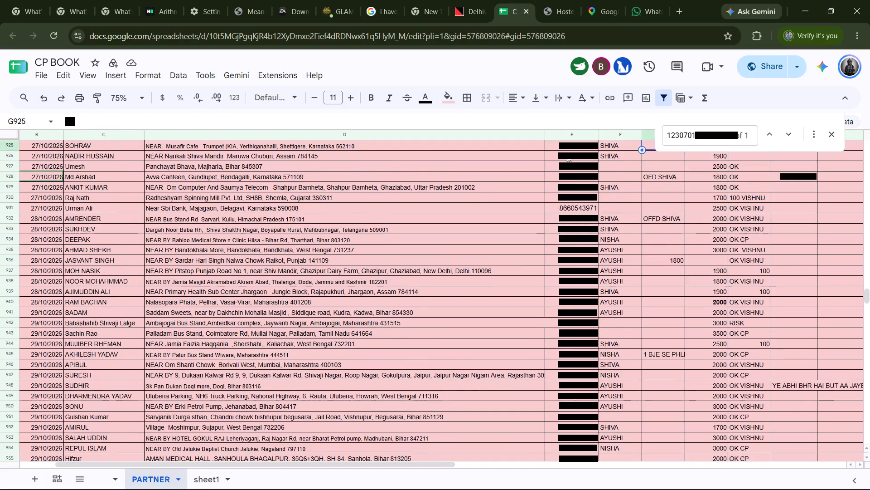
pyautogui.press('Up')
pyautogui.press('Up')
pyautogui.press('Up')
pyautogui.press('Up')
pyautogui.press('Up')
pyautogui.press('Up')
pyautogui.press('Up')
pyautogui.press('Up')
pyautogui.press('Up')
pyautogui.press('Up')
pyautogui.press('Up')
pyautogui.press('Up')
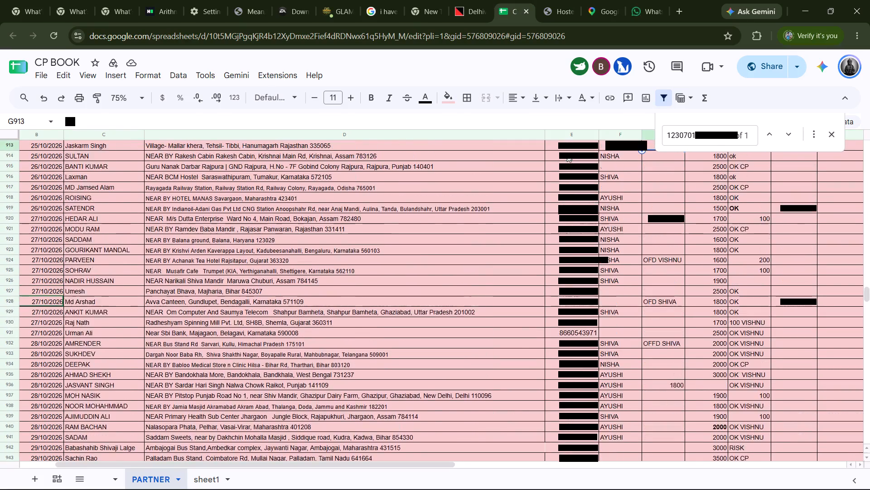
pyautogui.press('Up')
pyautogui.press('Up')
pyautogui.press('Up')
pyautogui.press('Up')
pyautogui.press('Up')
pyautogui.press('Up')
pyautogui.press('Up')
pyautogui.press('Up')
pyautogui.press('Up')
pyautogui.press('Up')
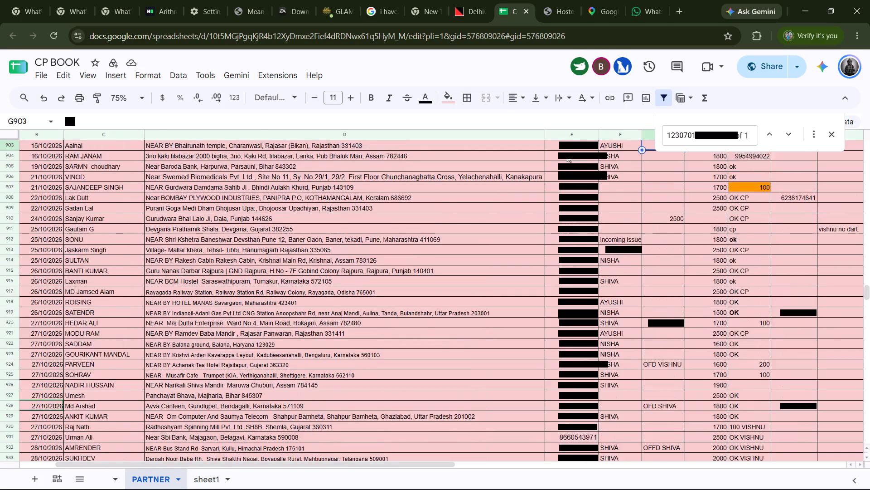
pyautogui.press('Up')
pyautogui.press('Up')
pyautogui.press('Up')
pyautogui.press('Up')
# Scan the column G delivery notes back down to row 932, the Kullu order.
pyautogui.press('Down')
pyautogui.press('Down')
pyautogui.press('Down')
pyautogui.press('Down')
pyautogui.press('Down')
pyautogui.press('Down')
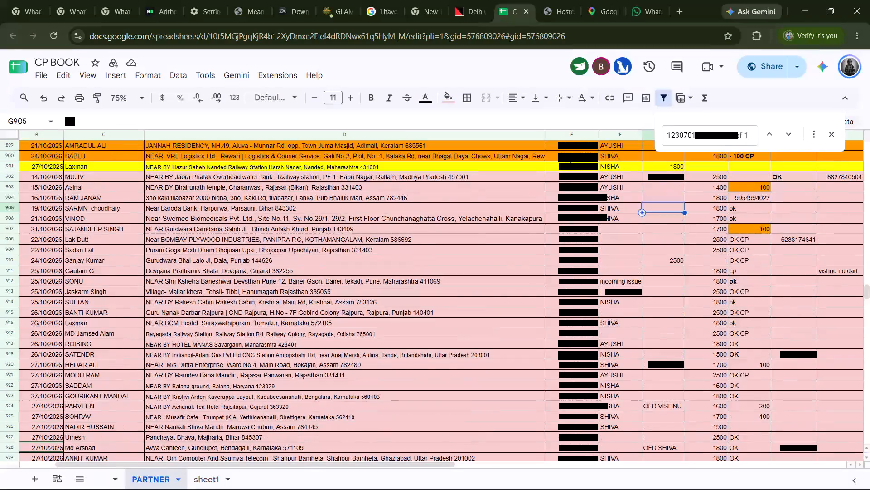
pyautogui.press('Down')
pyautogui.press('Down')
pyautogui.press('Down')
pyautogui.press('Down')
pyautogui.press('Down')
pyautogui.press('Down')
pyautogui.press('Down')
pyautogui.press('Down')
pyautogui.press('Down')
pyautogui.press('Down')
pyautogui.press('Down')
pyautogui.press('Down')
pyautogui.press('Down')
pyautogui.press('Down')
pyautogui.press('Down')
pyautogui.press('Down')
pyautogui.press('Down')
pyautogui.press('Down')
pyautogui.press('Down')
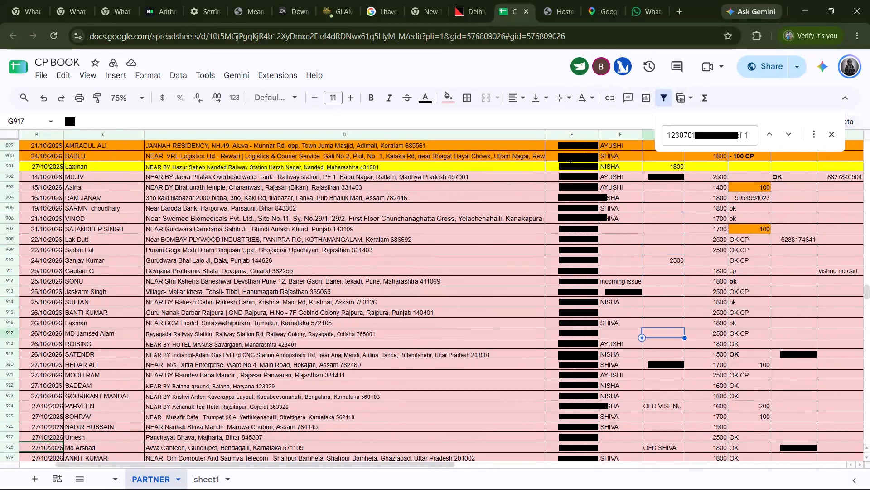
pyautogui.press('Down')
pyautogui.press('Down')
pyautogui.press('Down')
pyautogui.press('Down')
pyautogui.press('Down')
pyautogui.press('Down')
pyautogui.press('Down')
pyautogui.press('Down')
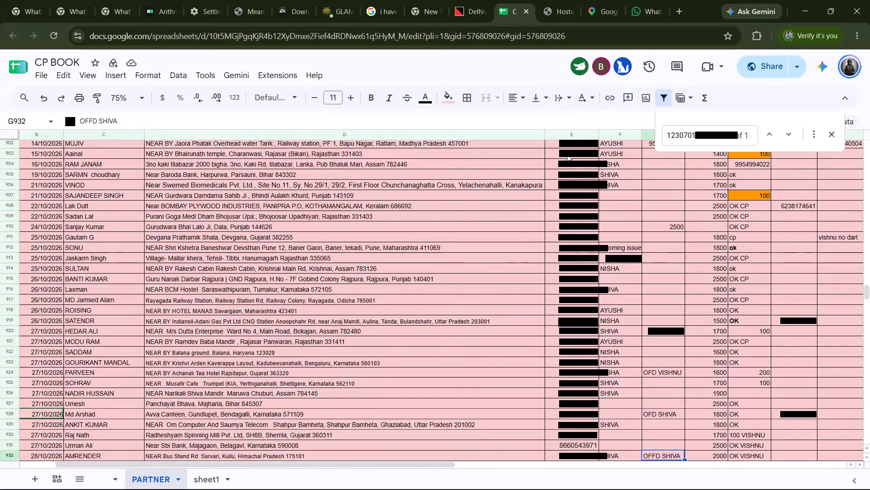
pyautogui.press('Down')
pyautogui.press('Down')
pyautogui.press('Up')
pyautogui.press('Up')
# Check the Kullu order's date, customer and address in row 932, ending on its contact number in E932.
pyautogui.press('Left')
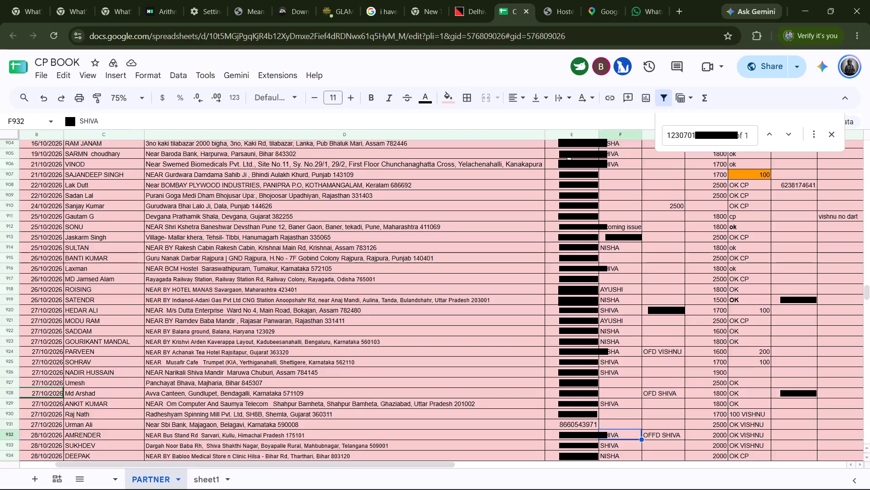
pyautogui.press('Left')
pyautogui.press('Left')
pyautogui.press('Left')
pyautogui.press('Left')
pyautogui.press('Right')
pyautogui.press('Right')
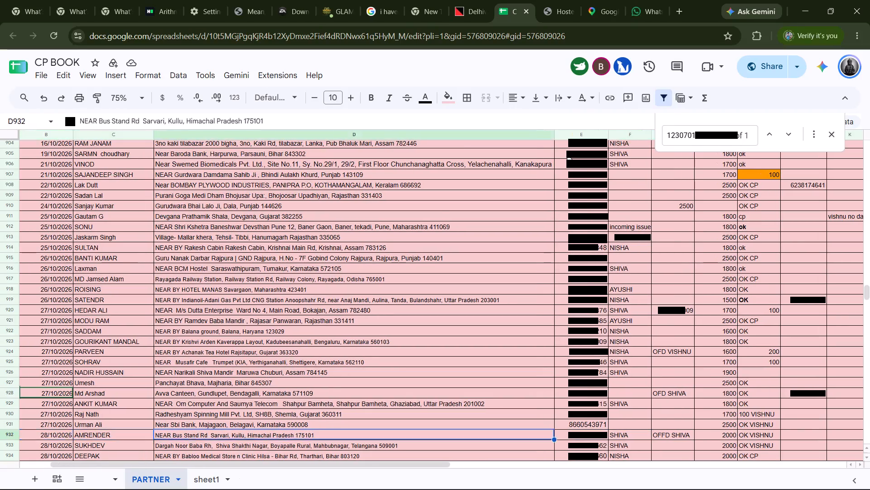
pyautogui.press('Right')
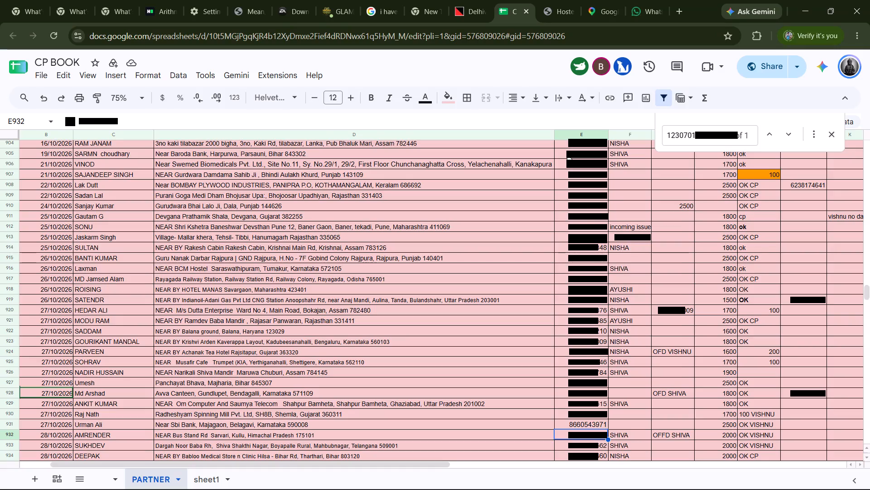
# Read row 932 from its date in B932 across to the amount in H932.
pyautogui.press('Left')
pyautogui.press('Left')
pyautogui.press('Left')
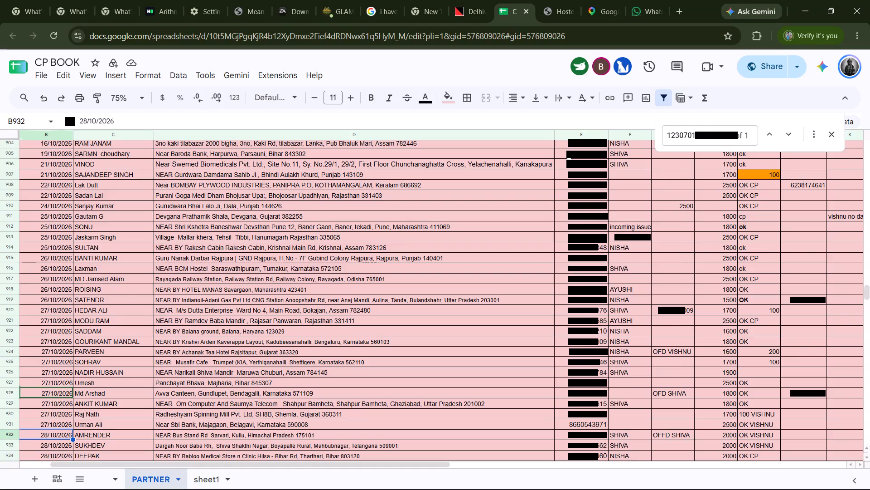
pyautogui.press('Right')
pyautogui.press('Right')
pyautogui.press('Right')
pyautogui.press('Right')
pyautogui.press('Right')
pyautogui.press('Right')
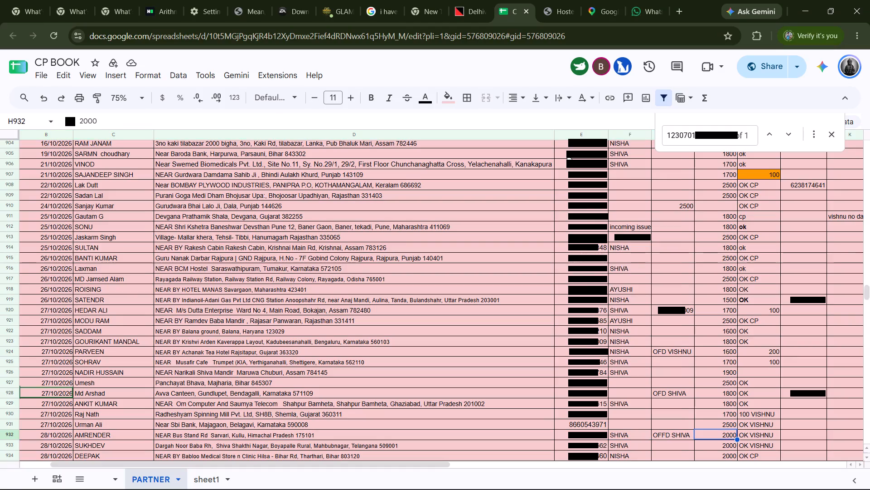
# Trace the Kullu order back to its tracking number in A932, recheck its date, customer and address, and return to contact cell E932.
pyautogui.press('Left')
pyautogui.press('Left')
pyautogui.press('Left')
pyautogui.press('Left')
pyautogui.press('Left')
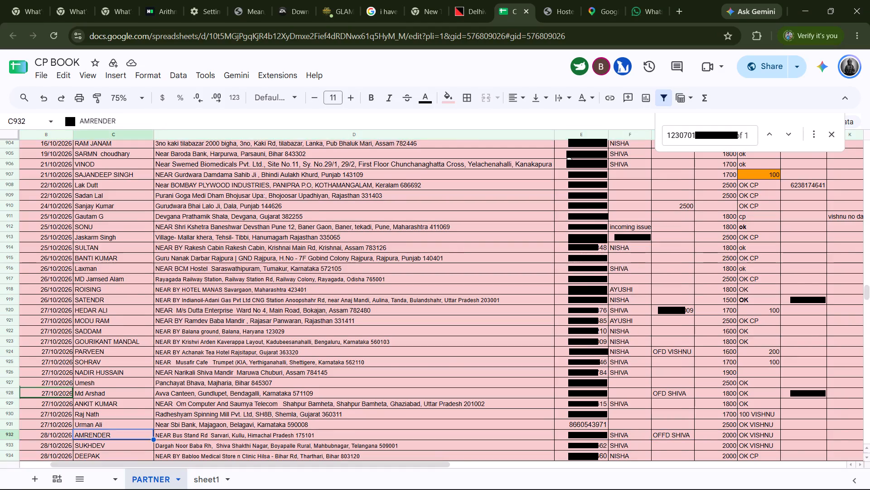
pyautogui.press('Left')
pyautogui.press('Left')
pyautogui.press('Left')
pyautogui.press('Right')
pyautogui.press('Right')
pyautogui.press('Right')
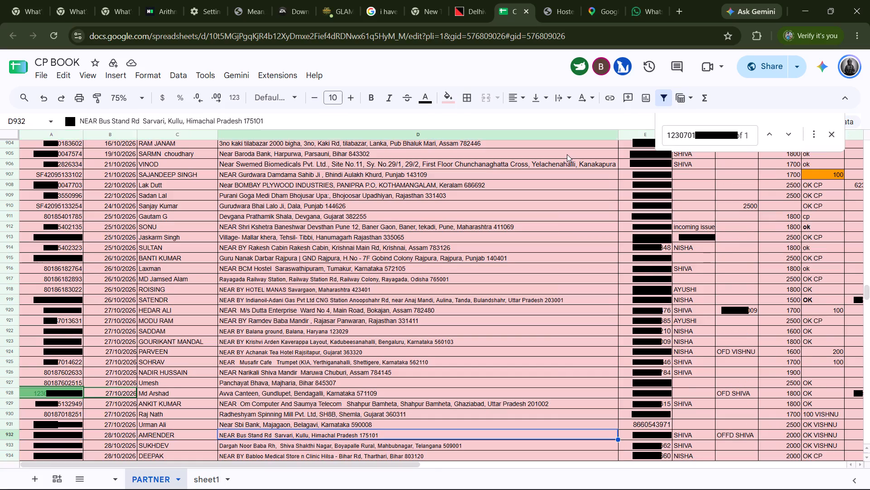
pyautogui.press('Left')
pyautogui.press('Right')
pyautogui.press('Right')
pyautogui.press('Right')
pyautogui.press('Left')
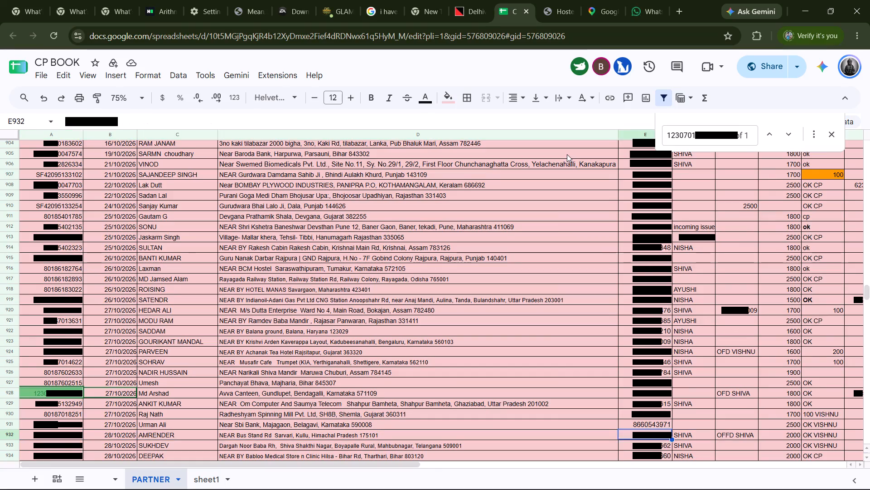
pyautogui.press('Left')
pyautogui.press('Left')
pyautogui.press('Left')
pyautogui.press('Right')
pyautogui.press('Right')
pyautogui.press('Right')
pyautogui.press('Left')
pyautogui.press('Right')
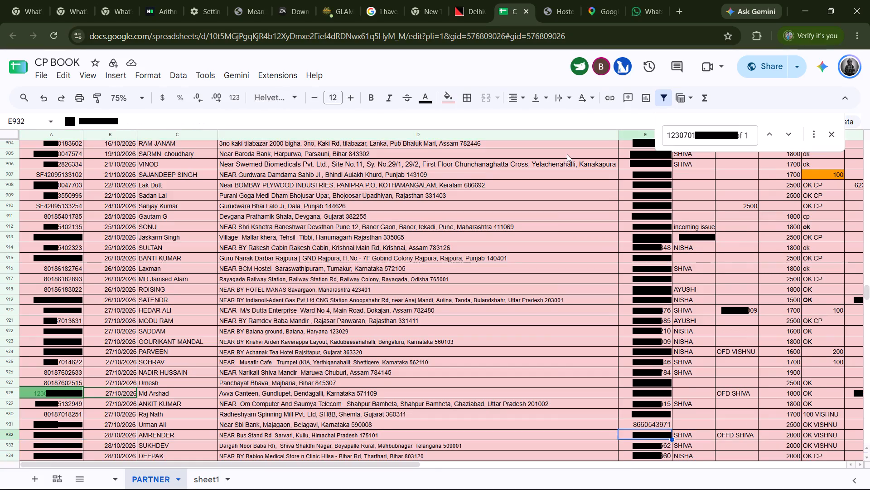
# Examine row 932's remaining cells through J932, and go back across the row to its tracking number in A932.
pyautogui.press('Right')
pyautogui.press('Right')
pyautogui.press('Right')
pyautogui.press('Right')
pyautogui.press('Right')
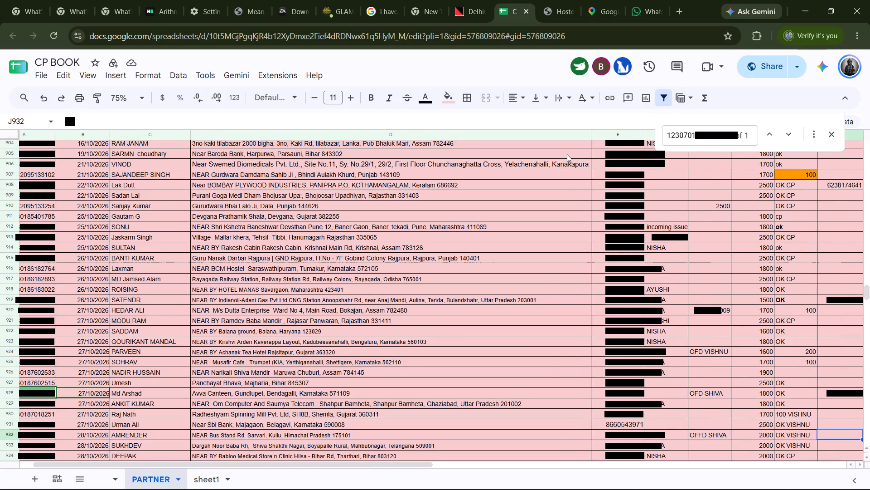
pyautogui.press('Left')
pyautogui.press('Left')
pyautogui.press('Left')
pyautogui.press('Left')
pyautogui.press('Left')
pyautogui.press('Left')
pyautogui.press('Left')
pyautogui.press('Left')
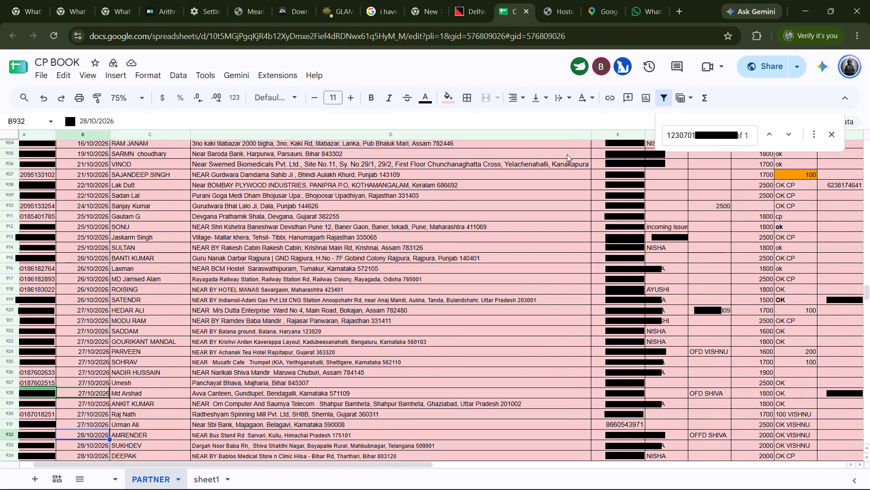
pyautogui.press('Left')
# Review row 905, the Parsauni order, checking its contact number and tracking number and reading across to the delivery note cell G905.
pyautogui.click(567, 154)
pyautogui.press('Right')
pyautogui.press('Right')
pyautogui.press('Right')
pyautogui.press('Left')
pyautogui.press('Left')
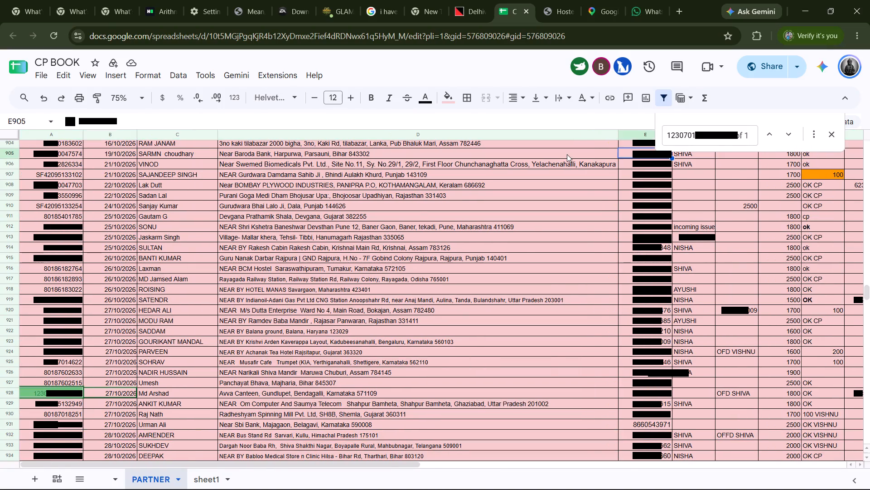
pyautogui.press('Left')
pyautogui.press('Left')
pyautogui.press('Left')
pyautogui.press('Left')
pyautogui.press('Left')
pyautogui.press('Left')
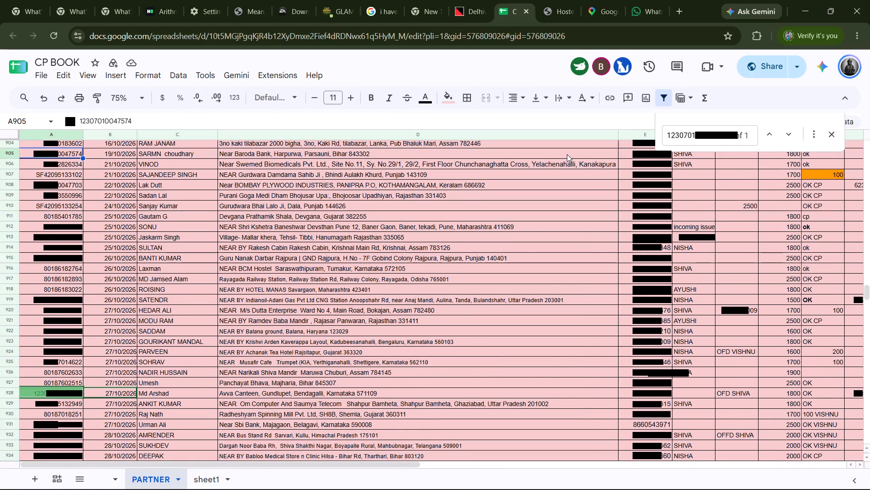
pyautogui.press('Left')
pyautogui.press('Right')
pyautogui.press('Right')
pyautogui.press('Right')
pyautogui.press('Right')
pyautogui.press('Right')
pyautogui.press('Right')
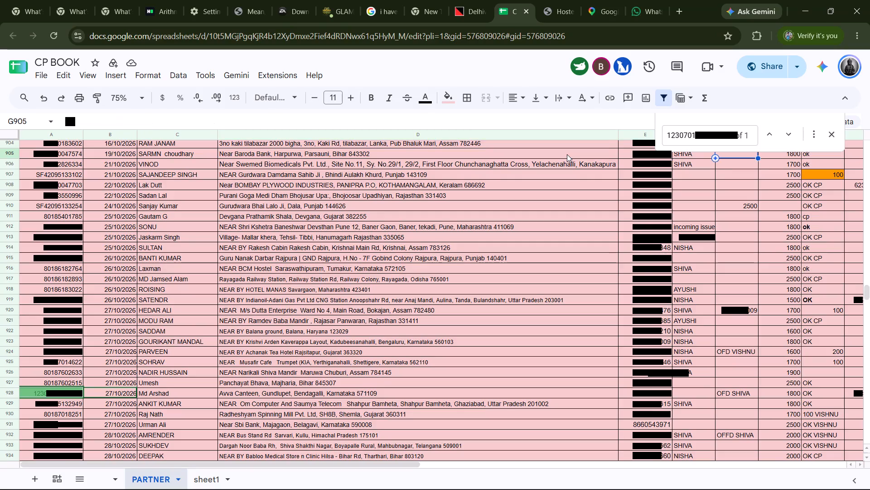
# Check the delivery notes in column G from row 905 down to the Gundlupet order in row 928.
pyautogui.press('Down')
pyautogui.press('Down')
pyautogui.press('Down')
pyautogui.press('Down')
pyautogui.press('Down')
pyautogui.press('Down')
pyautogui.press('Down')
pyautogui.press('Down')
pyautogui.press('Down')
pyautogui.press('Down')
pyautogui.press('Down')
pyautogui.press('Down')
pyautogui.press('Down')
pyautogui.press('Down')
pyautogui.press('Down')
pyautogui.press('Down')
pyautogui.press('Down')
pyautogui.press('Down')
pyautogui.press('Down')
pyautogui.press('Down')
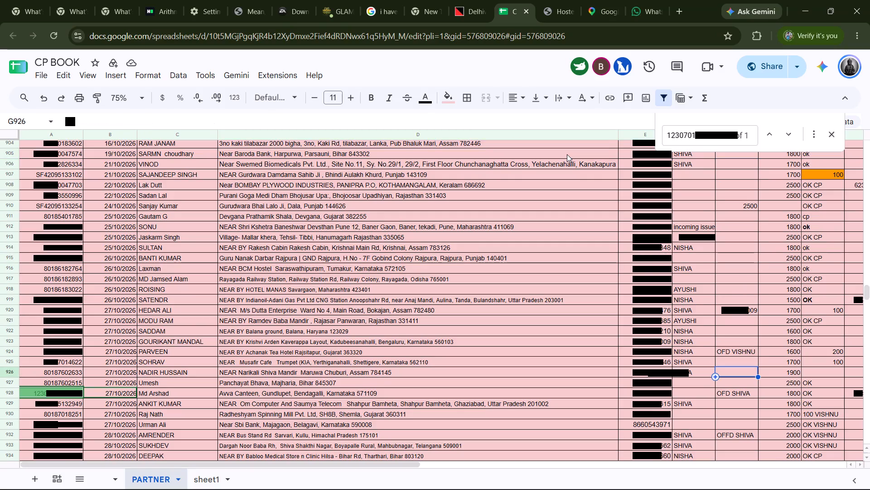
pyautogui.press('Up')
pyautogui.press('Up')
pyautogui.press('Up')
pyautogui.press('Down')
pyautogui.press('Down')
pyautogui.press('Down')
pyautogui.press('Down')
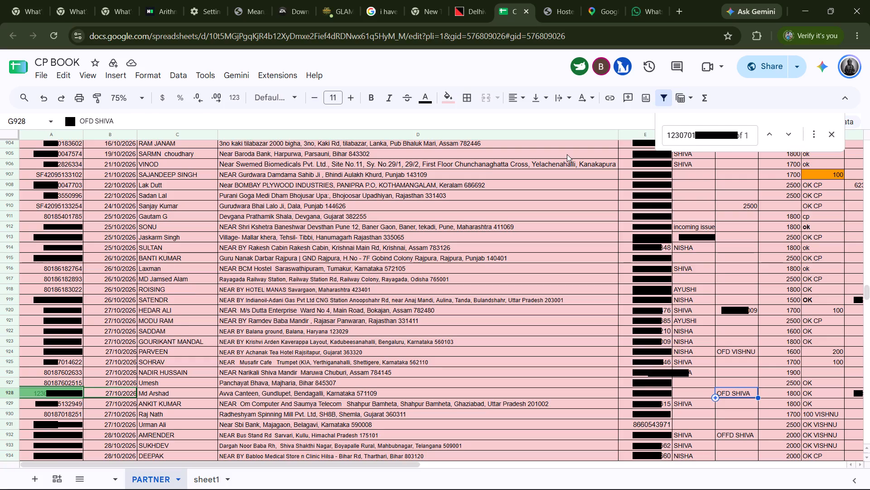
# Recheck the Kullu order in row 932, reading from its customer name across to the delivery note in G932.
pyautogui.press('Down')
pyautogui.press('Down')
pyautogui.press('Down')
pyautogui.press('Down')
pyautogui.press('Left')
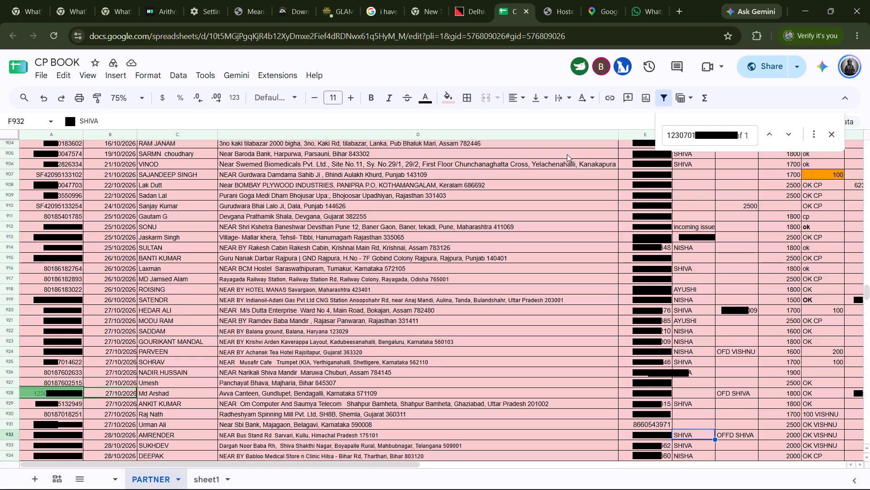
pyautogui.press('Left')
pyautogui.press('Left')
pyautogui.press('Left')
pyautogui.press('Right')
pyautogui.press('Right')
pyautogui.press('Right')
pyautogui.press('Right')
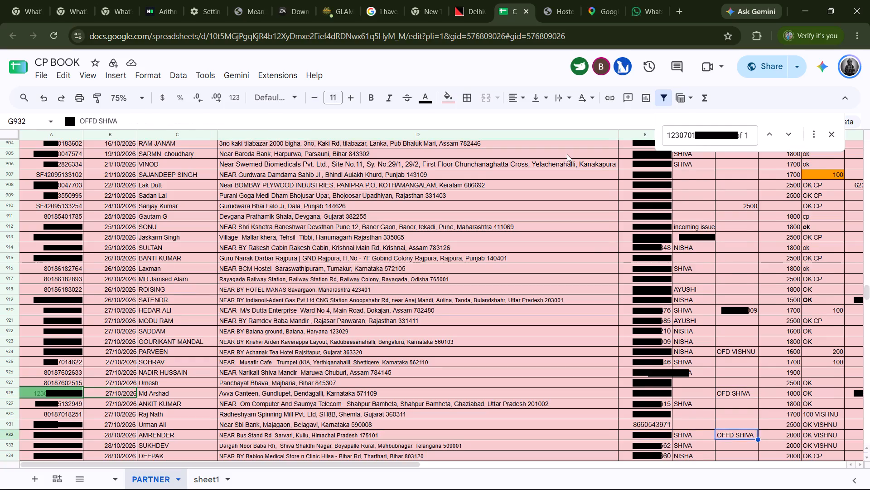
# Mark the Kullu order in row 932 by entering DONE in remark cell J932.
pyautogui.press('Right')
pyautogui.press('Right')
pyautogui.press('Right')
pyautogui.write('done')
pyautogui.press('BackSpace')
pyautogui.press('BackSpace')
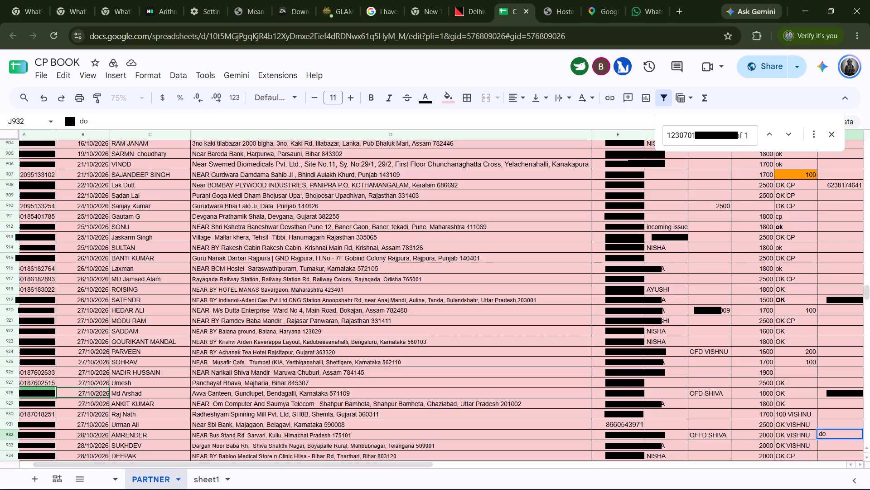
pyautogui.press('BackSpace')
pyautogui.press('BackSpace')
pyautogui.write('DONE')
pyautogui.press('Return')
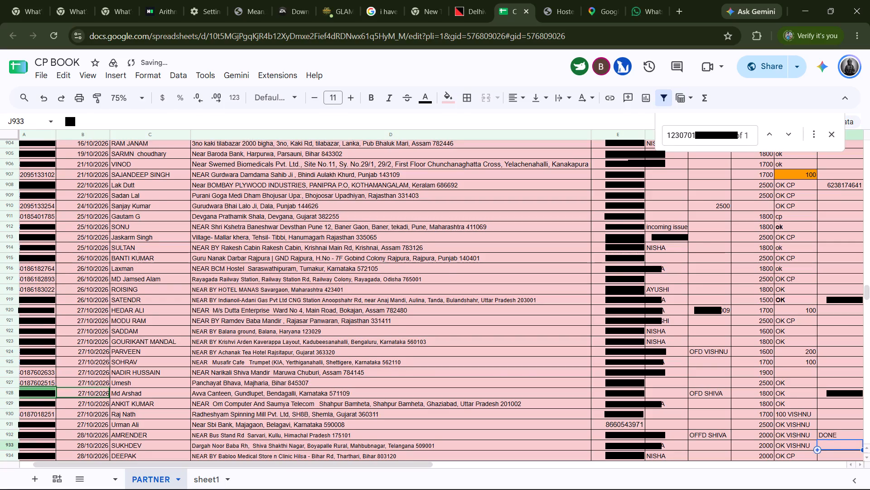
# Look back up column G from row 933 to row 922 for other out-for-delivery notes.
pyautogui.press('Left')
pyautogui.press('Left')
pyautogui.press('Left')
pyautogui.press('Left')
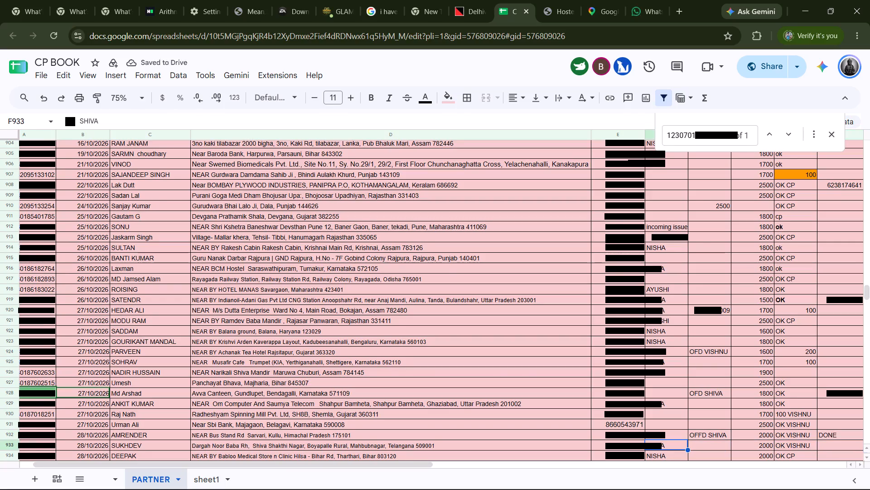
pyautogui.press('Right')
pyautogui.press('Up')
pyautogui.press('Up')
pyautogui.press('Up')
pyautogui.press('Up')
pyautogui.press('Up')
pyautogui.press('Up')
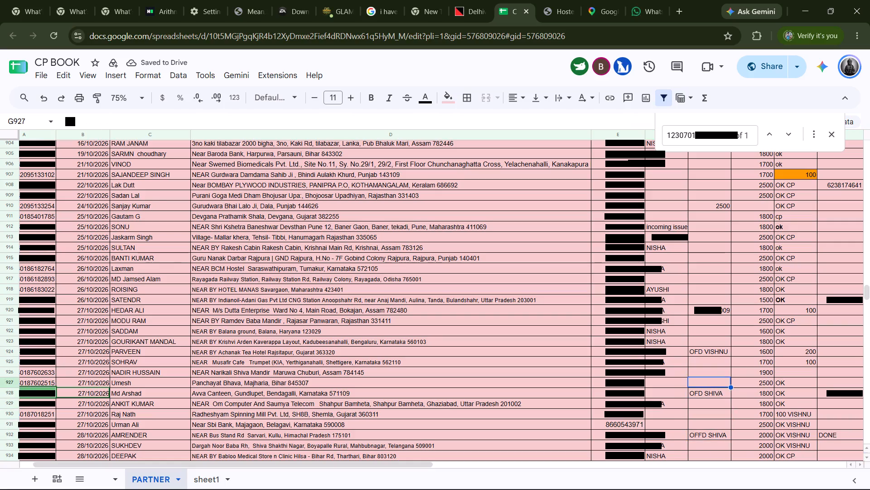
pyautogui.press('Up')
pyautogui.press('Up')
pyautogui.press('Up')
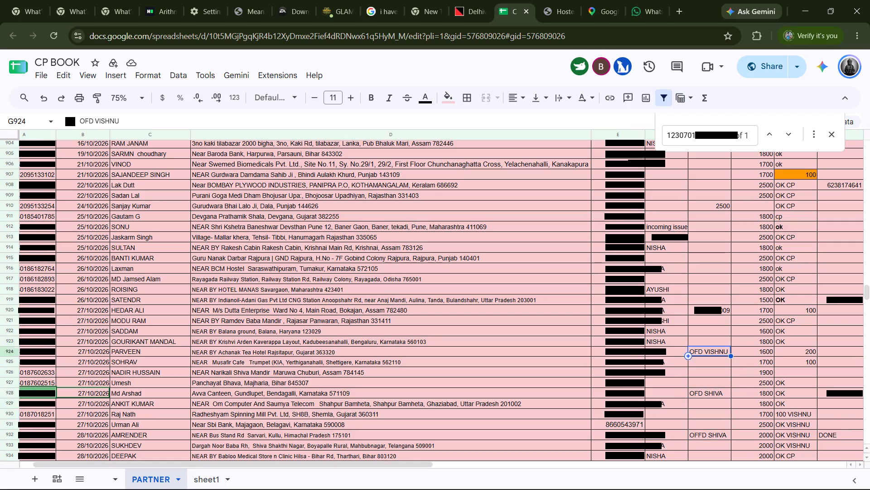
pyautogui.press('Up')
pyautogui.press('Up')
# Check the delivery notes in column G from row 922 down to the Jaipur order in row 947.
pyautogui.press('Down')
pyautogui.press('Down')
pyautogui.press('Down')
pyautogui.press('Down')
pyautogui.press('Down')
pyautogui.press('Down')
pyautogui.press('Down')
pyautogui.press('Down')
pyautogui.press('Down')
pyautogui.press('Down')
pyautogui.press('Down')
pyautogui.press('Down')
pyautogui.press('Down')
pyautogui.press('Down')
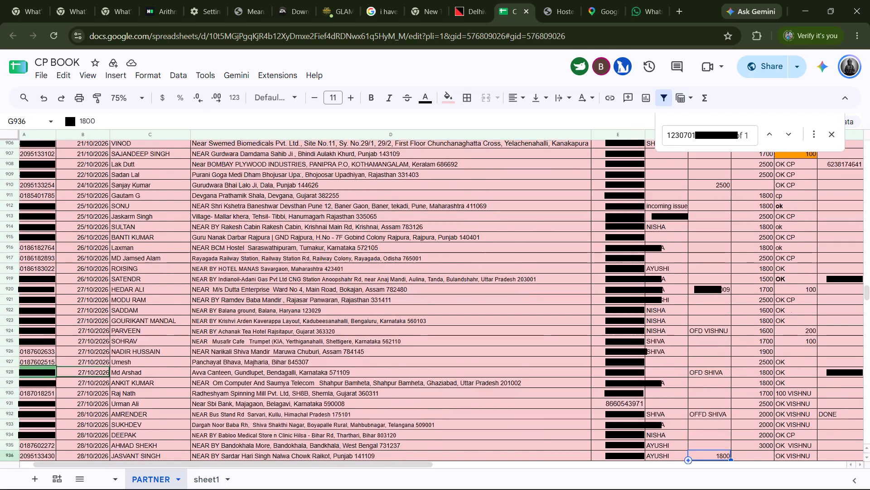
pyautogui.press('Down')
pyautogui.press('Down')
pyautogui.press('Down')
pyautogui.press('Down')
pyautogui.press('Down')
pyautogui.press('Down')
pyautogui.press('Down')
pyautogui.press('Down')
pyautogui.press('Down')
pyautogui.press('Down')
pyautogui.press('Down')
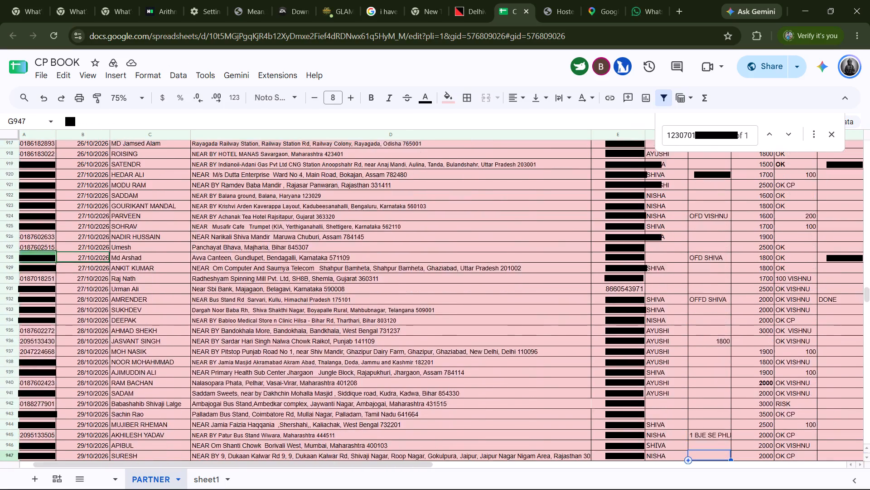
# Continue examining column G for out-for-delivery notes from row 948 down to row 970.
pyautogui.press('Down')
pyautogui.press('Down')
pyautogui.press('Down')
pyautogui.press('Down')
pyautogui.press('Down')
pyautogui.press('Down')
pyautogui.press('Down')
pyautogui.press('Down')
pyautogui.press('Down')
pyautogui.press('Down')
pyautogui.press('Down')
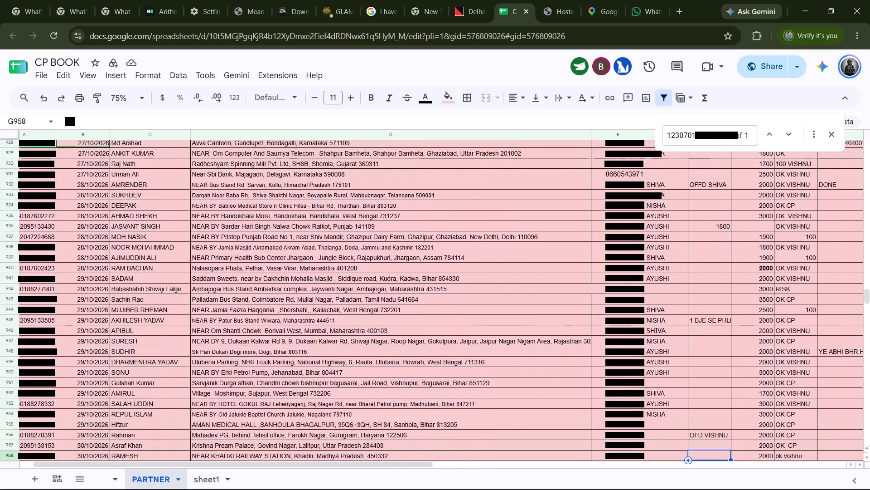
pyautogui.press('Down')
pyautogui.press('Up')
pyautogui.press('Down')
pyautogui.press('Down')
pyautogui.press('Down')
pyautogui.press('Down')
pyautogui.press('Down')
pyautogui.press('Down')
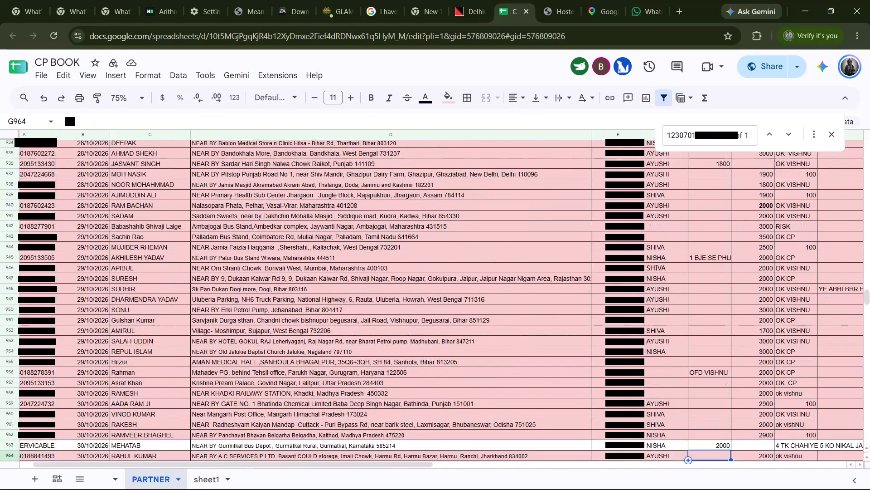
pyautogui.press('Down')
pyautogui.press('Down')
pyautogui.press('Down')
pyautogui.press('Down')
pyautogui.press('Down')
pyautogui.press('Down')
# Recheck the column G notes upward from row 970 to the Lalitpur order in row 957.
pyautogui.press('Up')
pyautogui.press('Up')
pyautogui.press('Up')
pyautogui.press('Up')
pyautogui.press('Up')
pyautogui.press('Up')
pyautogui.press('Up')
pyautogui.press('Up')
pyautogui.press('Up')
pyautogui.press('Up')
pyautogui.press('Up')
pyautogui.press('Up')
pyautogui.press('Up')
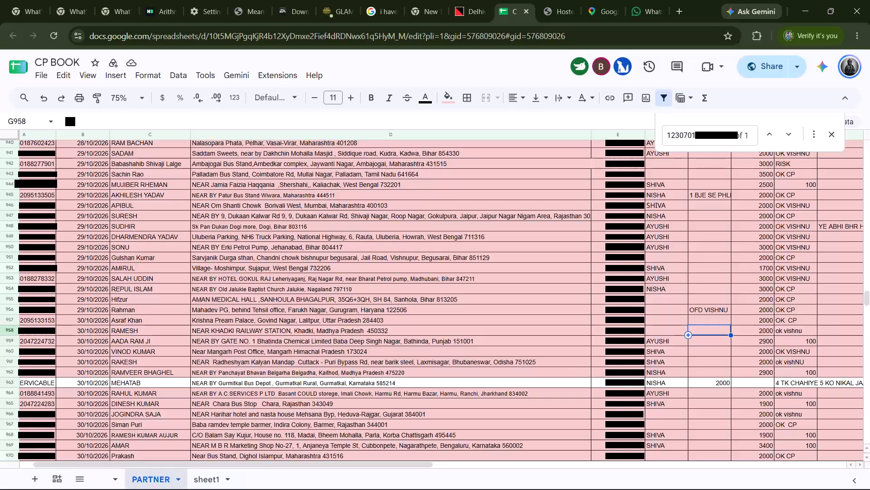
# Examine column G again from row 957 down to the Valanchery order in row 971.
pyautogui.press('Down')
pyautogui.press('Down')
pyautogui.press('Down')
pyautogui.press('Down')
pyautogui.press('Down')
pyautogui.press('Down')
pyautogui.press('Down')
pyautogui.press('Down')
pyautogui.press('Down')
pyautogui.press('Down')
pyautogui.press('Down')
pyautogui.press('Down')
pyautogui.press('Down')
pyautogui.press('Down')
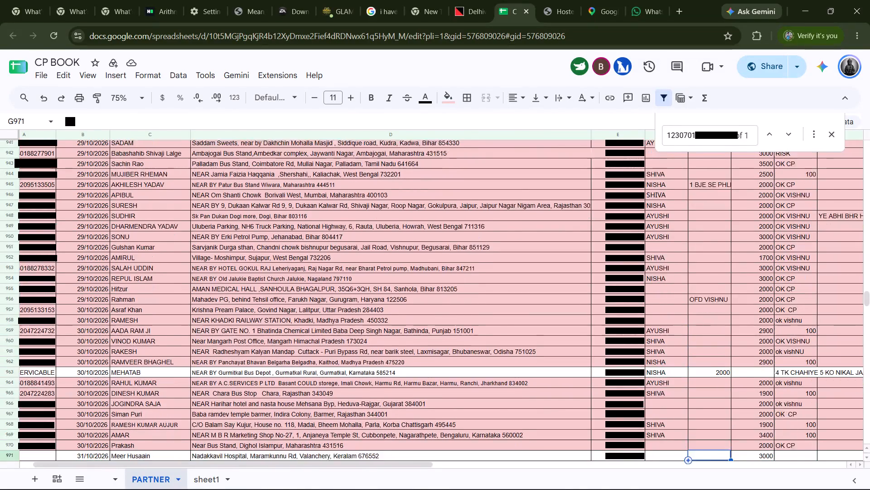
# Recheck the delivery notes in column G upward from the Gujarat order in row 974 to the Bihar order in row 934.
pyautogui.press('Down')
pyautogui.press('Down')
pyautogui.press('Down')
pyautogui.press('Up')
pyautogui.press('Up')
pyautogui.press('Up')
pyautogui.press('Up')
pyautogui.press('Up')
pyautogui.press('Up')
pyautogui.press('Up')
pyautogui.press('Up')
pyautogui.press('Up')
pyautogui.press('Up')
pyautogui.press('Up')
pyautogui.press('Up')
pyautogui.press('Up')
pyautogui.press('Up')
pyautogui.press('Up')
pyautogui.press('Up')
pyautogui.press('Up')
pyautogui.press('Up')
pyautogui.press('Up')
pyautogui.press('Up')
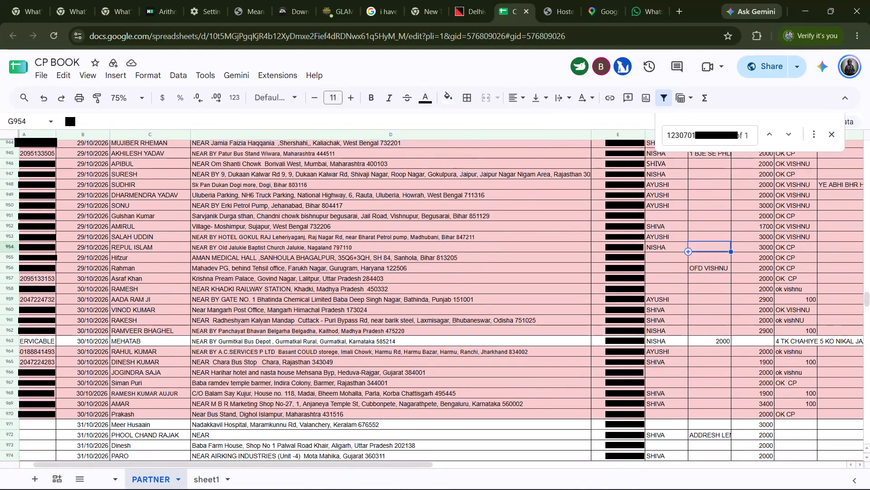
pyautogui.press('Up')
pyautogui.press('Up')
pyautogui.press('Up')
pyautogui.press('Up')
pyautogui.press('Up')
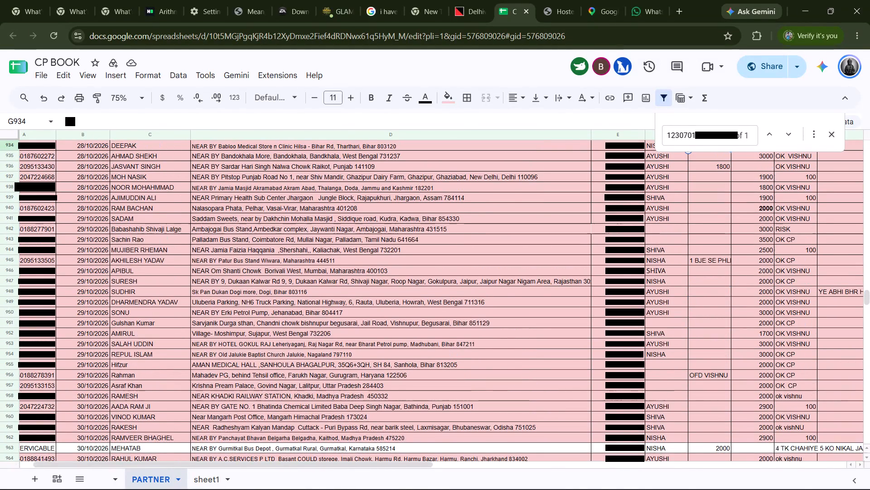
# Continue examining the column G notes upward from row 934 to the Hanumangarh order in row 913.
pyautogui.press('Up')
pyautogui.press('Up')
pyautogui.press('Up')
pyautogui.press('Up')
pyautogui.press('Up')
pyautogui.press('Up')
pyautogui.press('Up')
pyautogui.press('Up')
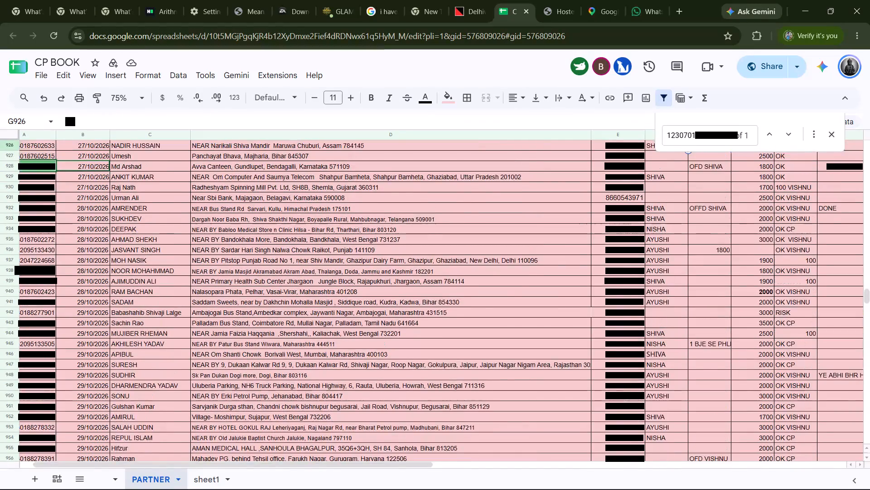
pyautogui.press('Up')
pyautogui.press('Up')
pyautogui.press('Up')
pyautogui.press('Up')
pyautogui.press('Up')
pyautogui.press('Up')
pyautogui.press('Up')
pyautogui.press('Up')
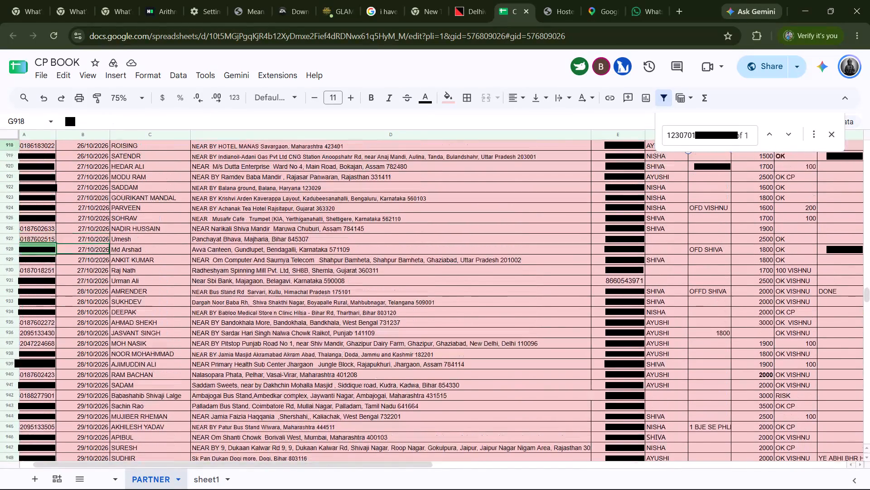
pyautogui.press('Up')
pyautogui.press('Up')
pyautogui.press('Up')
pyautogui.press('Up')
pyautogui.press('Up')
# Look through the customer names in column C from row 913 up to the Aluva order in row 899.
pyautogui.press('Left')
pyautogui.press('Left')
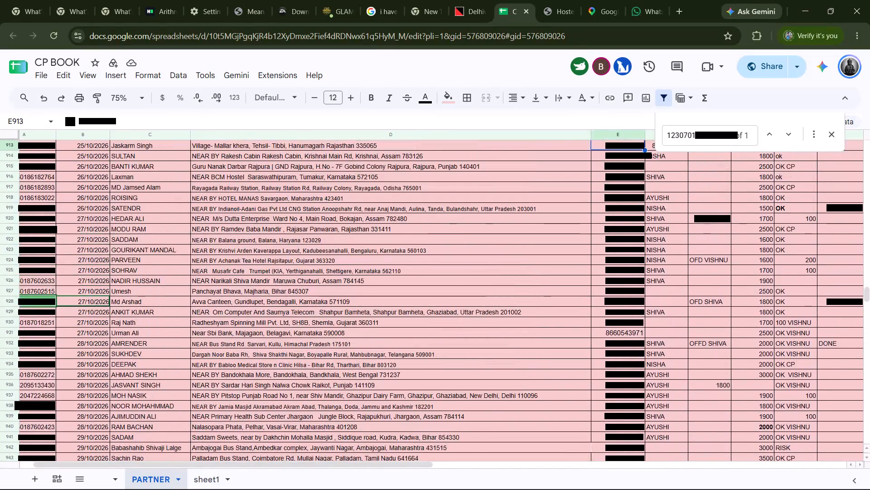
pyautogui.press('Left')
pyautogui.press('Left')
pyautogui.press('Up')
pyautogui.press('Up')
pyautogui.press('Up')
pyautogui.press('Up')
pyautogui.press('Up')
pyautogui.press('Up')
pyautogui.press('Up')
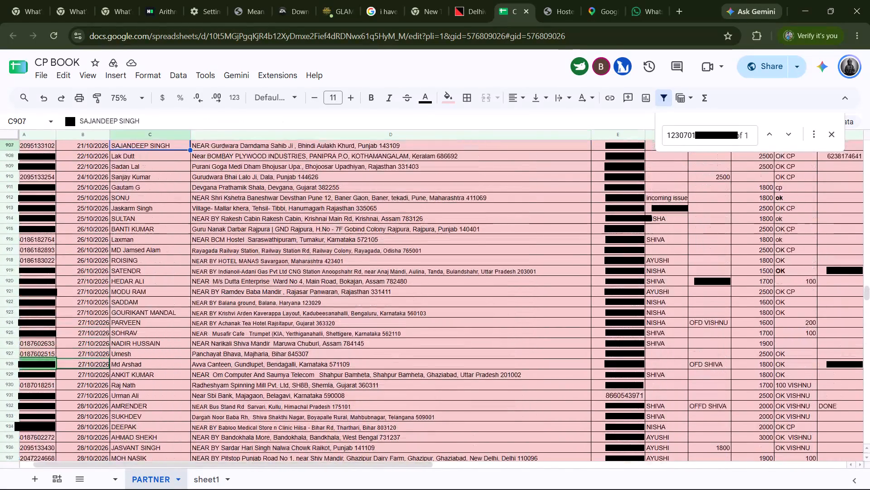
pyautogui.press('Up')
pyautogui.press('Up')
pyautogui.press('Up')
pyautogui.press('Up')
pyautogui.press('Up')
pyautogui.press('Up')
pyautogui.press('Up')
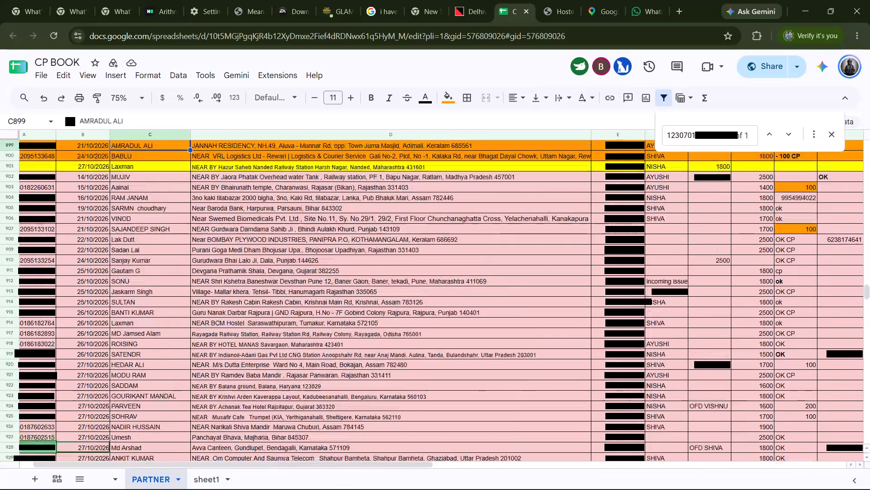
# Examine the column G notes from row 905 down to the out-for-delivery Rajsitapur order in row 924.
pyautogui.press('Down')
pyautogui.press('Down')
pyautogui.press('Down')
pyautogui.press('Down')
pyautogui.press('Down')
pyautogui.press('Down')
pyautogui.press('Right')
pyautogui.press('Right')
pyautogui.press('Right')
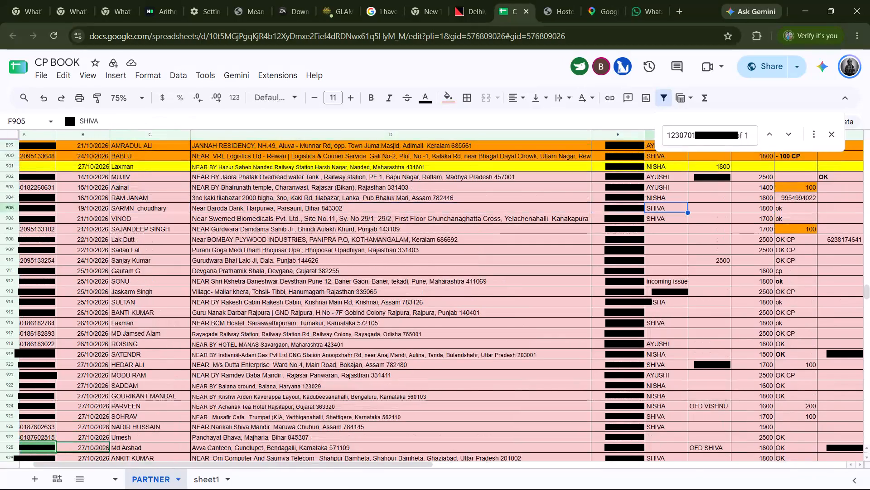
pyautogui.press('Right')
pyautogui.press('Down')
pyautogui.press('Down')
pyautogui.press('Down')
pyautogui.press('Down')
pyautogui.press('Down')
pyautogui.press('Down')
pyautogui.press('Down')
pyautogui.press('Down')
pyautogui.press('Down')
pyautogui.press('Down')
pyautogui.press('Down')
pyautogui.press('Down')
pyautogui.press('Down')
pyautogui.press('Down')
pyautogui.press('Down')
pyautogui.press('Down')
pyautogui.press('Down')
pyautogui.press('Down')
pyautogui.press('Down')
pyautogui.press('Down')
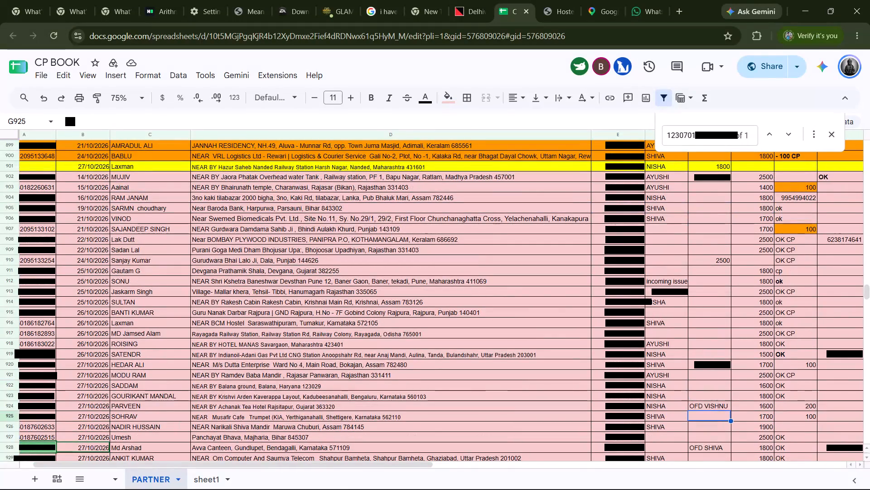
pyautogui.press('Up')
pyautogui.press('Up')
# Check the column G notes from row 924 down to the out-for-delivery Kullu order in row 932.
pyautogui.press('Down')
pyautogui.press('Down')
pyautogui.press('Down')
pyautogui.press('Down')
pyautogui.press('Down')
pyautogui.press('Down')
pyautogui.press('Down')
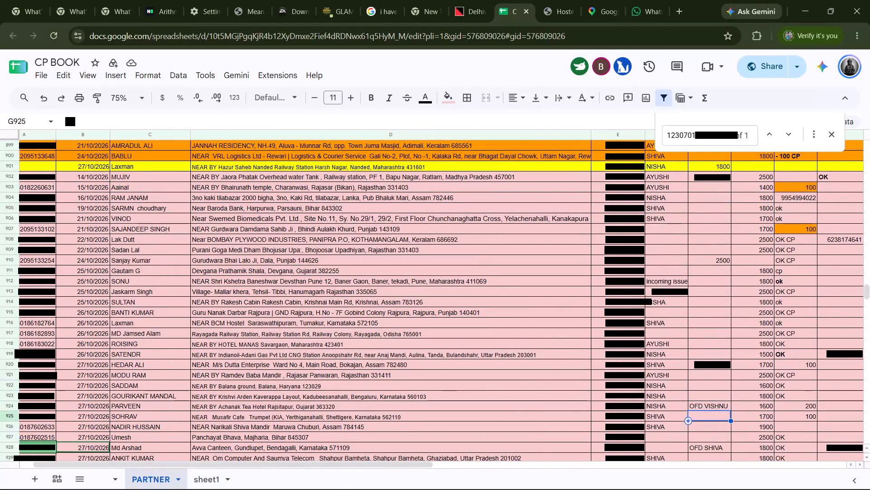
pyautogui.press('Down')
pyautogui.press('Down')
pyautogui.press('Down')
pyautogui.press('Down')
pyautogui.press('Down')
pyautogui.press('Up')
pyautogui.press('Up')
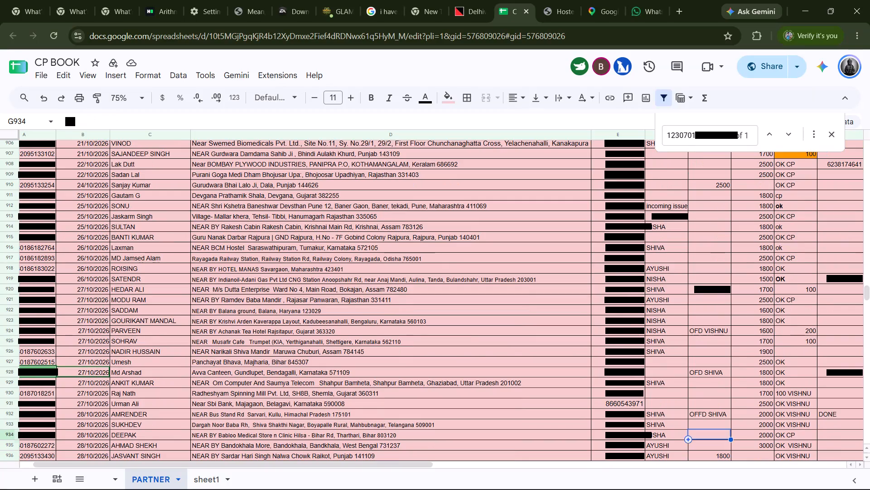
pyautogui.press('Up')
pyautogui.press('Up')
# Continue checking the column G notes from row 932 down to the out-for-delivery Gurugram order in row 956.
pyautogui.press('Down')
pyautogui.press('Down')
pyautogui.press('Down')
pyautogui.press('Down')
pyautogui.press('Down')
pyautogui.press('Down')
pyautogui.press('Down')
pyautogui.press('Down')
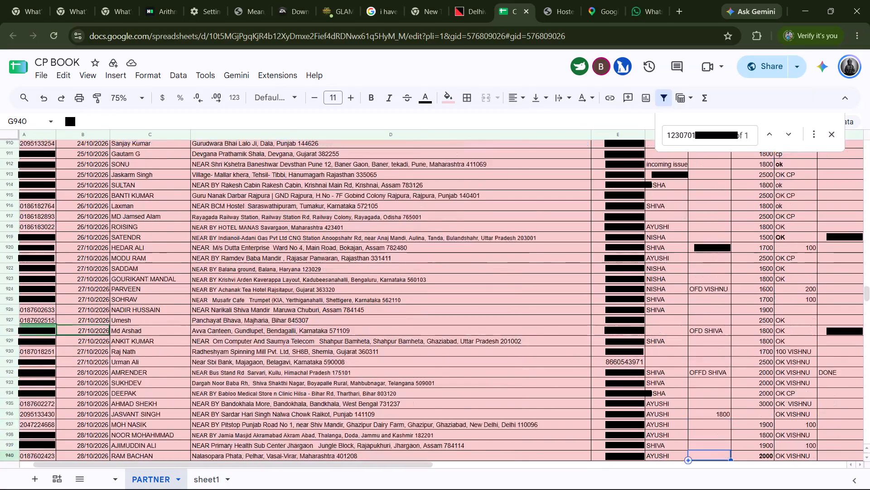
pyautogui.press('Down')
pyautogui.press('Down')
pyautogui.press('Down')
pyautogui.press('Down')
pyautogui.press('Up')
pyautogui.press('Up')
pyautogui.press('Down')
pyautogui.press('Down')
pyautogui.press('Down')
pyautogui.press('Down')
pyautogui.press('Down')
pyautogui.press('Down')
pyautogui.press('Down')
pyautogui.press('Down')
pyautogui.press('Down')
pyautogui.press('Down')
pyautogui.press('Down')
pyautogui.press('Down')
pyautogui.press('Down')
pyautogui.press('Down')
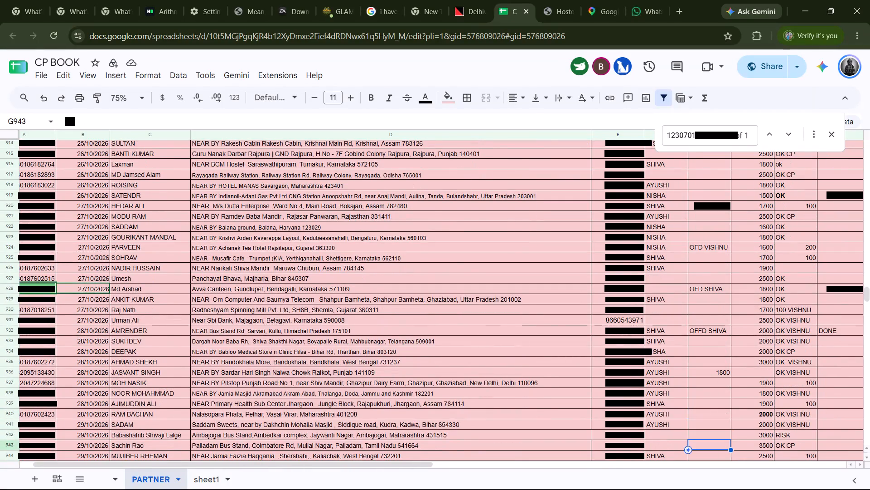
pyautogui.press('Down')
pyautogui.press('Up')
# Review the Gurugram order's details in row 956, from the customer name across to the amount in column H.
pyautogui.press('Left')
pyautogui.press('Left')
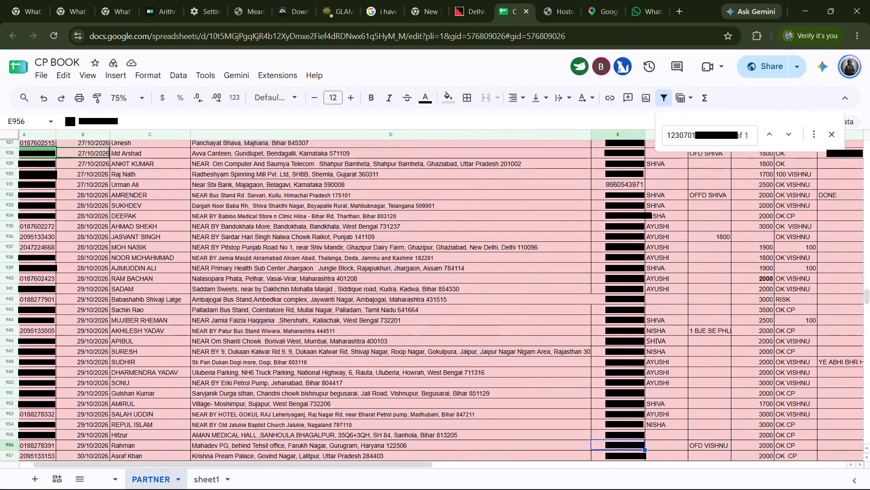
pyautogui.press('Left')
pyautogui.press('Left')
pyautogui.press('Right')
pyautogui.press('Right')
pyautogui.press('Right')
pyautogui.press('Right')
pyautogui.press('Right')
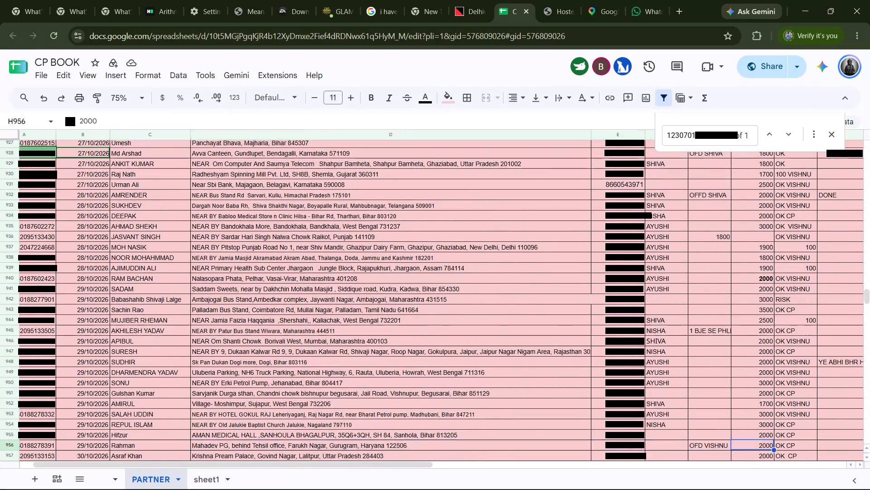
# Check the column G notes from row 956 down through the remaining October orders into the Nov 2026 section at row 994.
pyautogui.press('Right')
pyautogui.press('Right')
pyautogui.press('Left')
pyautogui.press('Left')
pyautogui.press('Left')
pyautogui.press('Down')
pyautogui.press('Down')
pyautogui.press('Down')
pyautogui.press('Down')
pyautogui.press('Down')
pyautogui.press('Down')
pyautogui.press('Down')
pyautogui.press('Down')
pyautogui.press('Down')
pyautogui.press('Down')
pyautogui.press('Down')
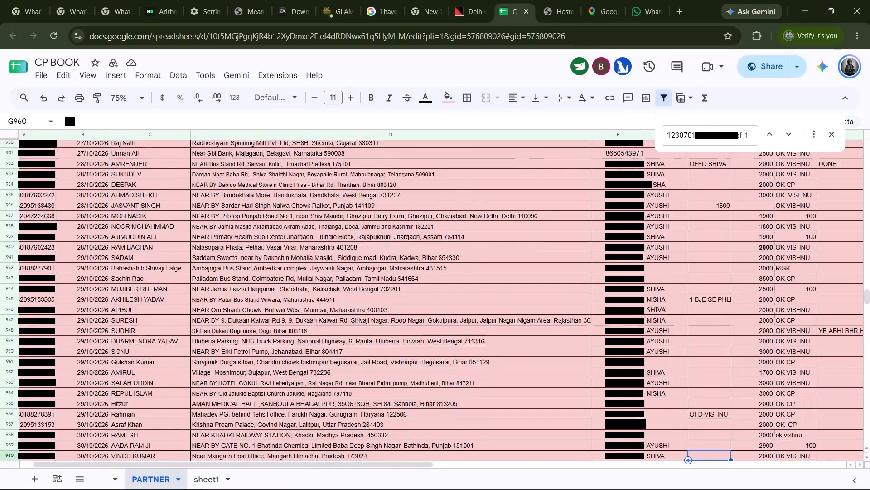
pyautogui.press('Down')
pyautogui.press('Down')
pyautogui.press('Down')
pyautogui.press('Down')
pyautogui.press('Down')
pyautogui.press('Down')
pyautogui.press('Down')
pyautogui.press('Down')
pyautogui.press('Down')
pyautogui.press('Down')
pyautogui.press('Down')
pyautogui.press('Down')
pyautogui.press('Down')
pyautogui.press('Down')
pyautogui.press('Down')
pyautogui.press('Down')
pyautogui.press('Down')
pyautogui.press('Down')
pyautogui.press('Down')
pyautogui.press('Down')
pyautogui.press('Down')
pyautogui.press('Down')
pyautogui.press('Down')
pyautogui.press('Down')
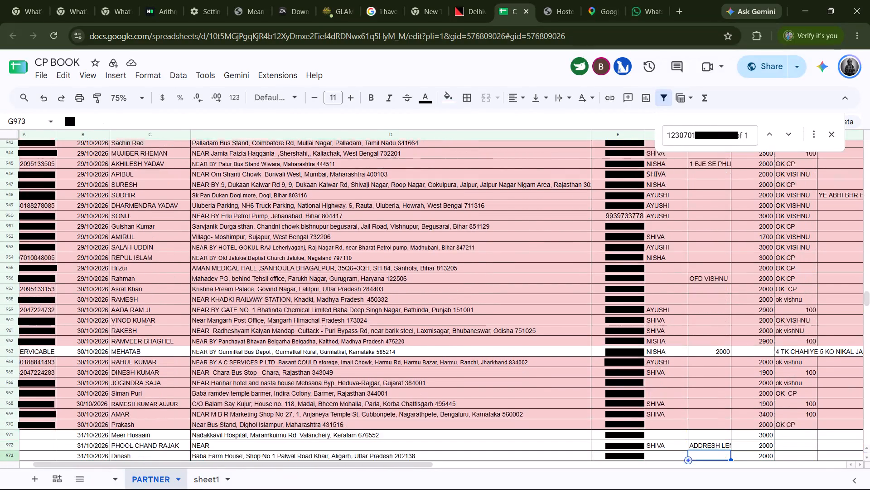
# Recheck the column G notes upward from the early November orders to the 31/10/2026 orders around row 976.
pyautogui.press('Up')
pyautogui.press('Up')
pyautogui.press('Up')
pyautogui.press('Up')
pyautogui.press('Up')
pyautogui.press('Up')
pyautogui.press('Up')
pyautogui.press('Up')
pyautogui.press('Up')
pyautogui.press('Up')
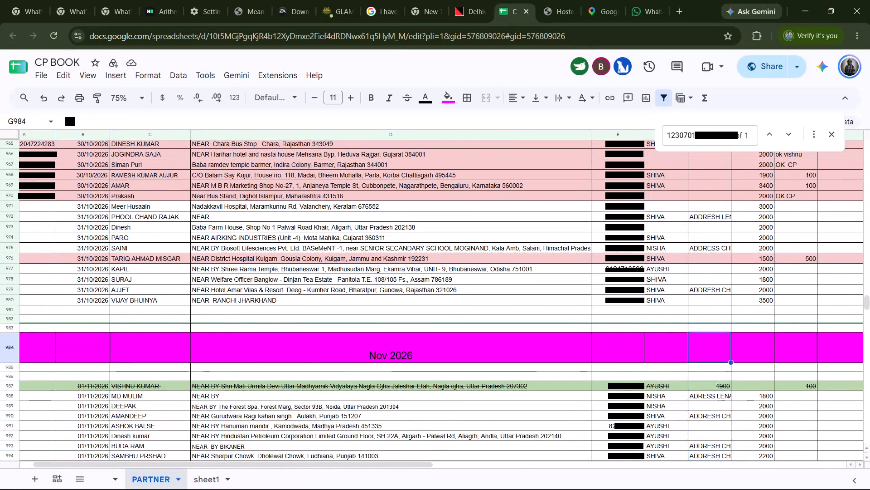
pyautogui.press('Up')
pyautogui.press('Up')
pyautogui.press('Up')
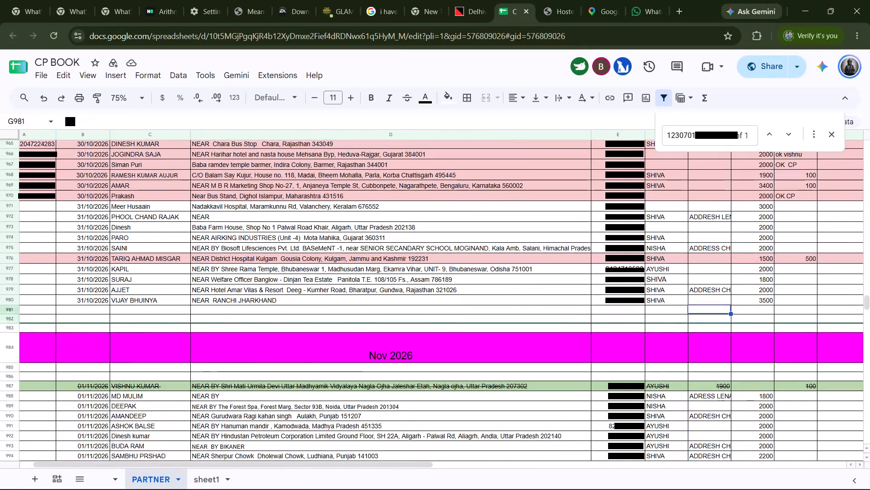
pyautogui.press('Up')
pyautogui.press('Up')
pyautogui.press('Up')
pyautogui.press('Up')
pyautogui.press('Up')
# Check the column G notes from row 976 down through the November orders to blank row 1007.
pyautogui.press('Down')
pyautogui.press('Down')
pyautogui.press('Down')
pyautogui.press('Down')
pyautogui.press('Down')
pyautogui.press('Down')
pyautogui.press('Down')
pyautogui.press('Down')
pyautogui.press('Down')
pyautogui.press('Down')
pyautogui.press('Down')
pyautogui.press('Down')
pyautogui.press('Down')
pyautogui.press('Down')
pyautogui.press('Down')
pyautogui.press('Down')
pyautogui.press('Down')
pyautogui.press('Down')
pyautogui.press('Down')
pyautogui.press('Down')
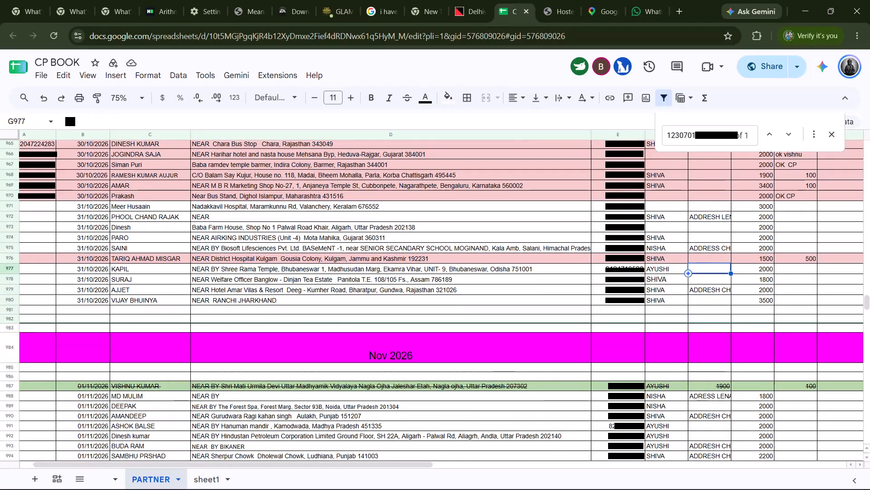
pyautogui.press('Down')
pyautogui.press('Down')
pyautogui.press('Down')
pyautogui.press('Down')
pyautogui.press('Down')
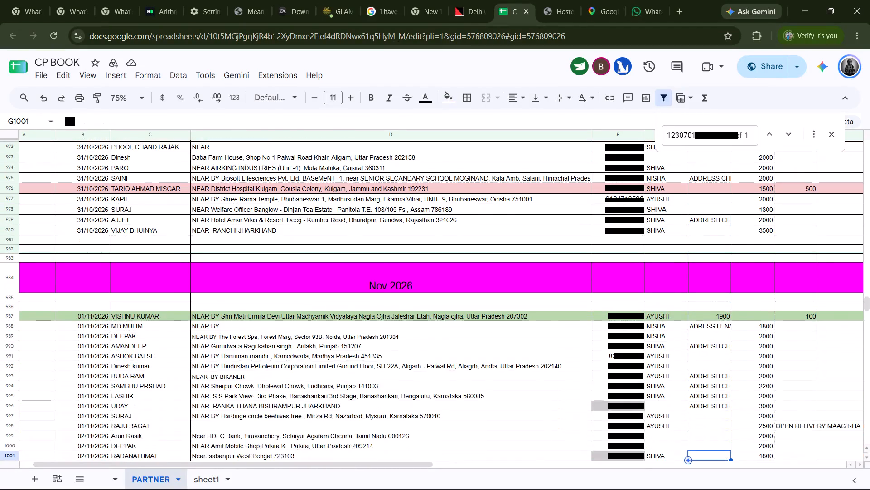
pyautogui.press('Down')
pyautogui.press('Down')
pyautogui.press('Down')
pyautogui.press('Down')
pyautogui.press('Down')
pyautogui.press('Down')
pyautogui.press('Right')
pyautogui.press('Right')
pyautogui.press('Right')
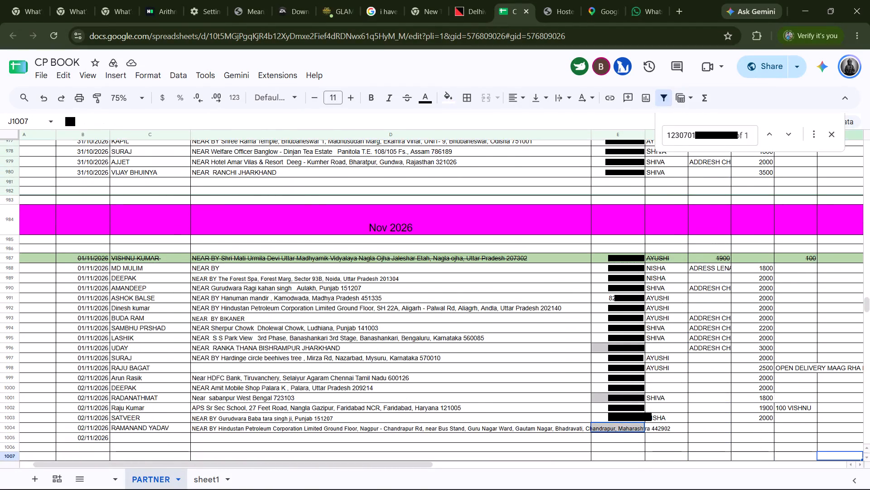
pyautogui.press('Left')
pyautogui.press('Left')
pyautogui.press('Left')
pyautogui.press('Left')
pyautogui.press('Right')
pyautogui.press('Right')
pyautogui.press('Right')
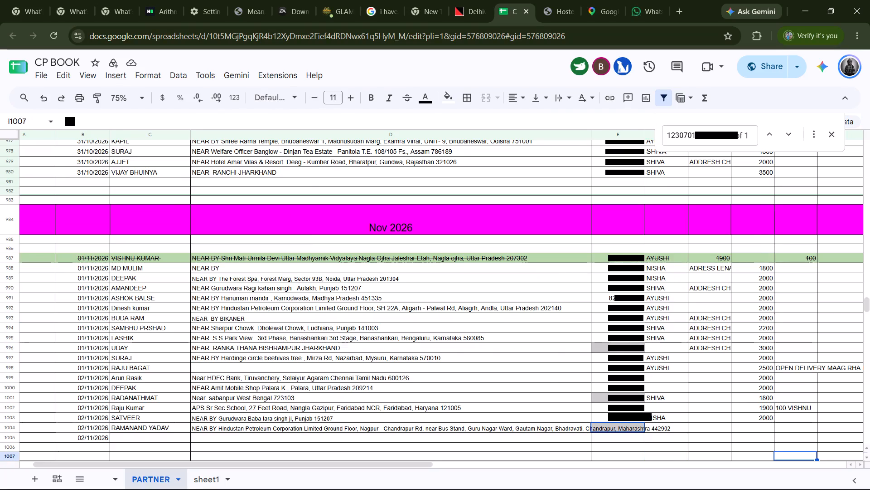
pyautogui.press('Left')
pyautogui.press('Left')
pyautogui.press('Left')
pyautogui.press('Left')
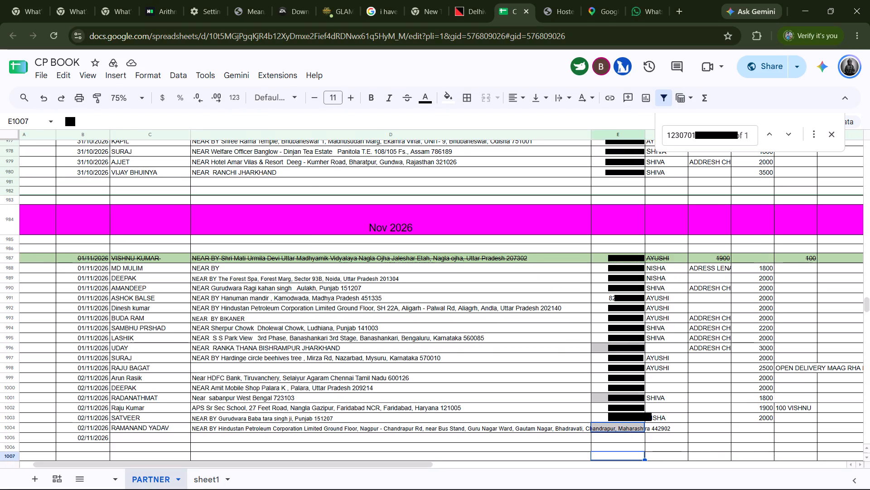
# Go back to the 02/11/2026 orders and review the Tiruvanchery order in row 999, from its date across to the amount.
pyautogui.press('Right')
pyautogui.press('Up')
pyautogui.press('Up')
pyautogui.press('Up')
pyautogui.press('Up')
pyautogui.press('Up')
pyautogui.press('Up')
pyautogui.press('Up')
pyautogui.press('Up')
pyautogui.press('Up')
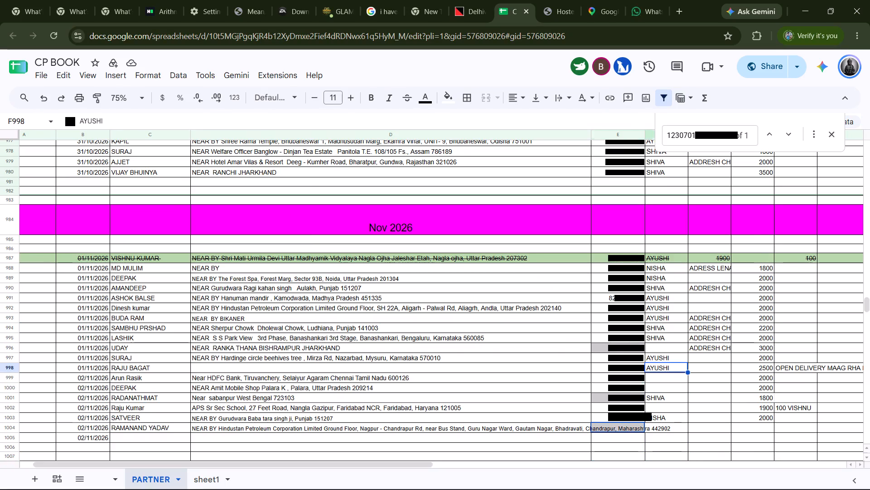
pyautogui.press('Left')
pyautogui.press('Left')
pyautogui.press('Left')
pyautogui.press('Left')
pyautogui.press('Down')
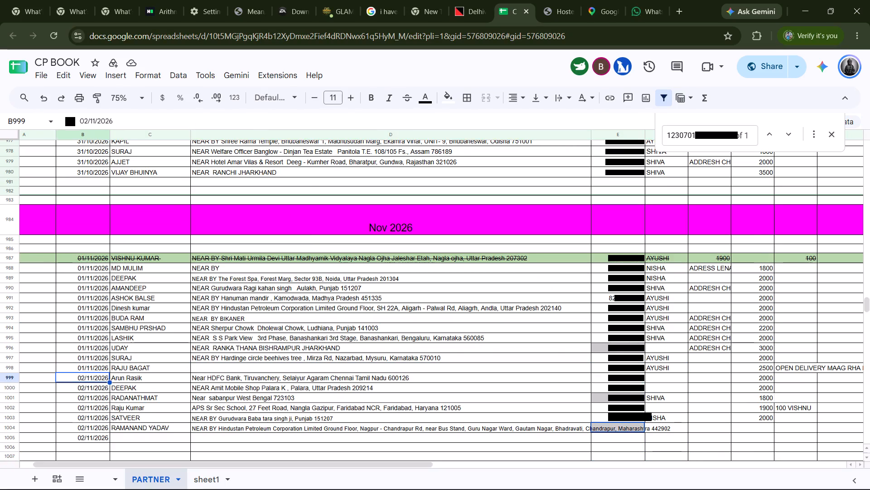
pyautogui.press('Right')
pyautogui.press('Right')
pyautogui.press('Right')
pyautogui.press('Right')
pyautogui.press('Right')
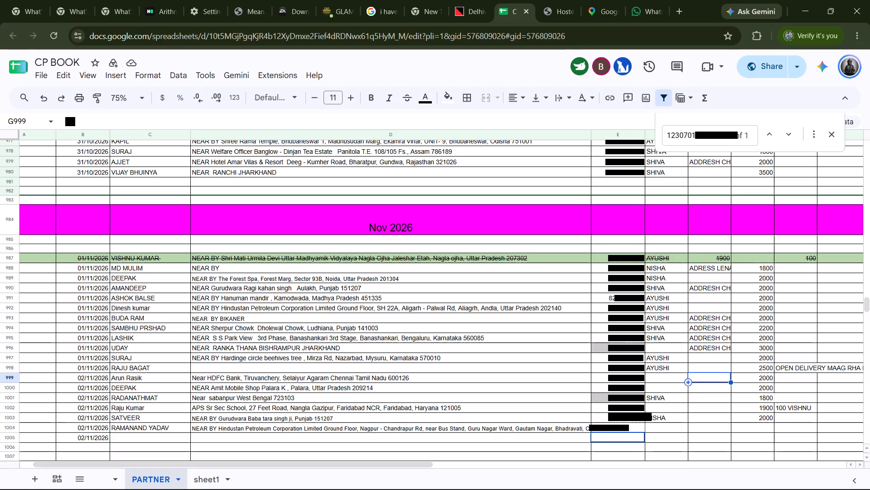
pyautogui.press('Right')
pyautogui.press('Left')
pyautogui.press('Left')
pyautogui.press('Left')
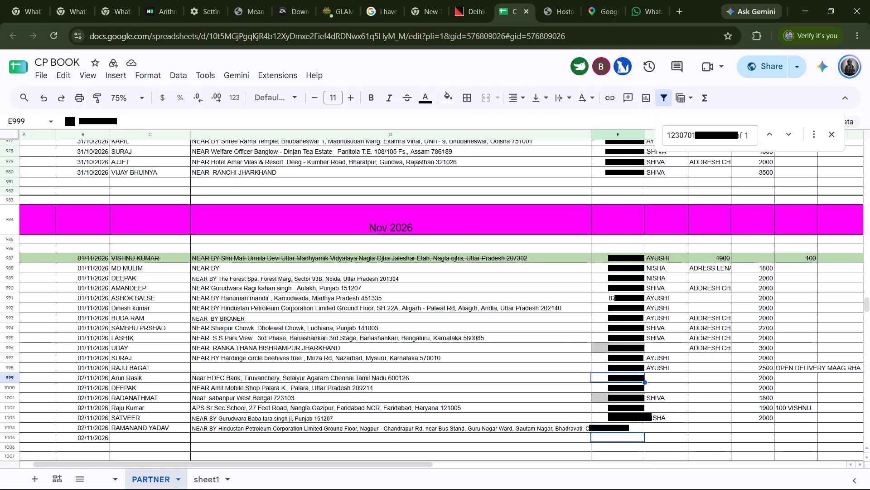
# Review the Palara order in row 1000 and the Sabanpur order in row 1001, from the customer names across to column I.
pyautogui.press('Down')
pyautogui.press('Left')
pyautogui.press('Left')
pyautogui.press('Right')
pyautogui.press('Right')
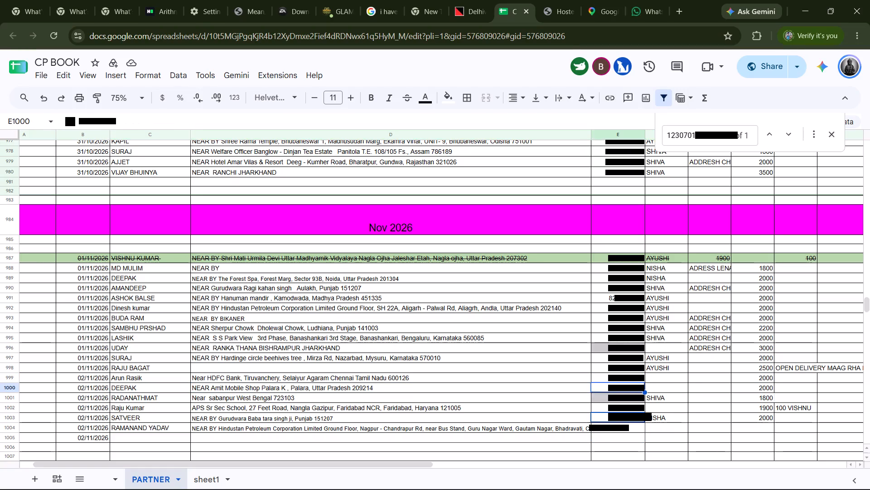
pyautogui.press('Down')
pyautogui.press('Left')
pyautogui.press('Left')
pyautogui.press('Right')
pyautogui.press('Right')
pyautogui.press('Right')
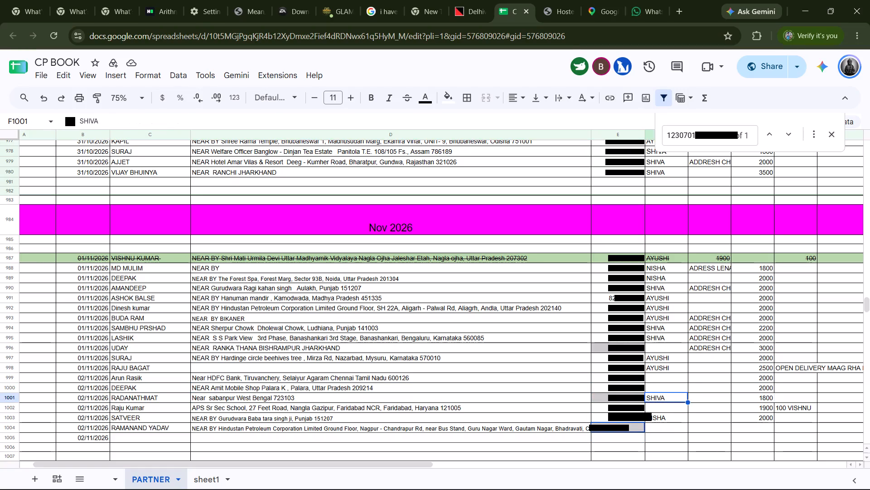
pyautogui.press('Right')
pyautogui.press('Right')
pyautogui.press('Right')
# Review the Faridabad order in row 1002 and the Punjab order in row 1003, continuing to column G of row 1004.
pyautogui.press('Down')
pyautogui.press('Left')
pyautogui.press('Left')
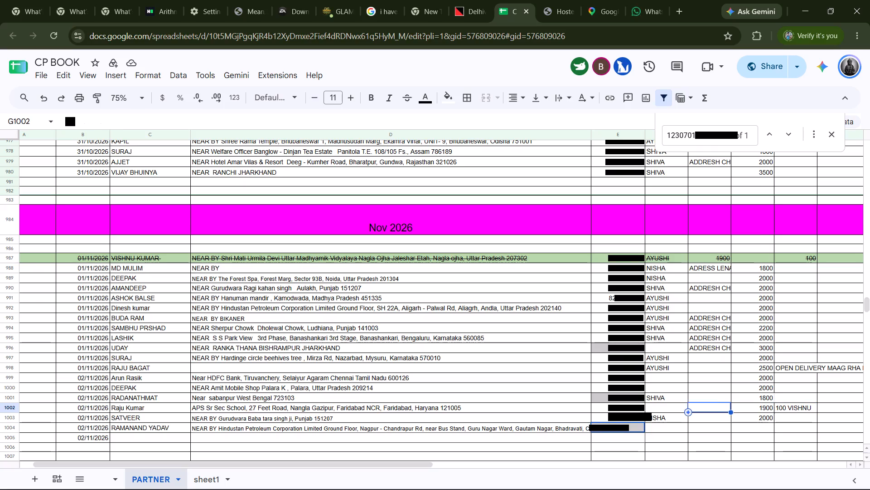
pyautogui.press('Left')
pyautogui.press('Left')
pyautogui.press('Left')
pyautogui.press('Left')
pyautogui.press('Down')
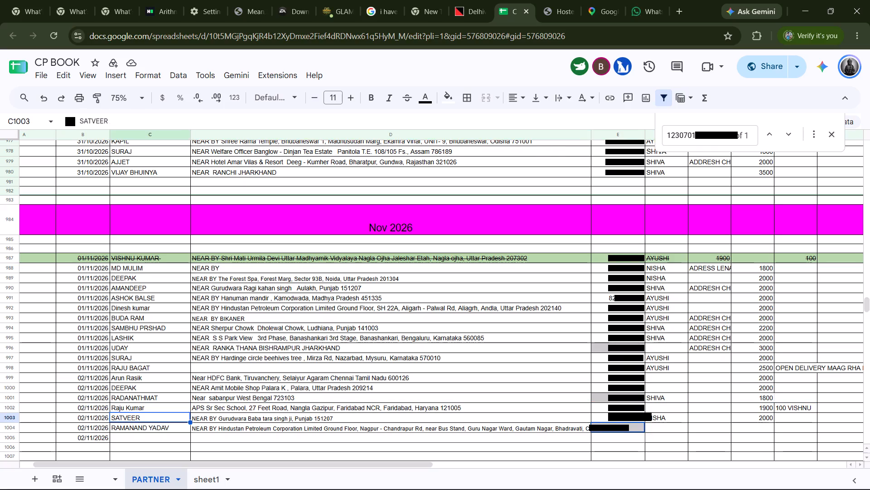
pyautogui.press('Right')
pyautogui.press('Right')
pyautogui.press('Right')
pyautogui.press('Right')
pyautogui.press('Right')
pyautogui.press('Down')
pyautogui.press('Left')
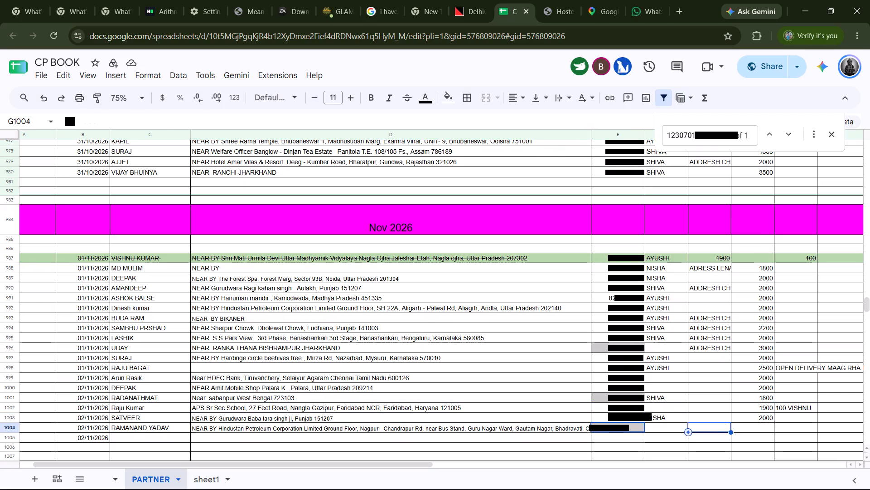
# Review the newest 02/11/2026 entries in rows 1004 and 1005, from the customer names across to column E.
pyautogui.press('Left')
pyautogui.press('Left')
pyautogui.press('Down')
pyautogui.press('Left')
pyautogui.press('Left')
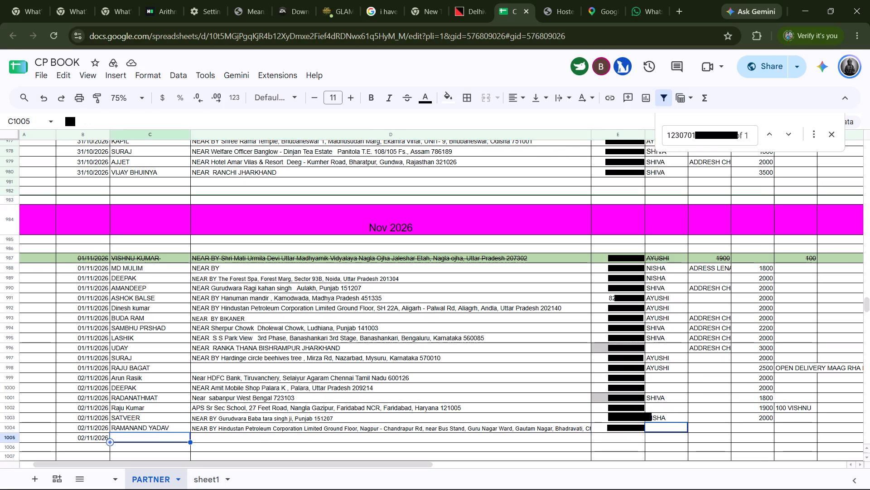
pyautogui.press('Right')
pyautogui.press('Right')
pyautogui.press('Right')
pyautogui.press('Left')
pyautogui.press('Up')
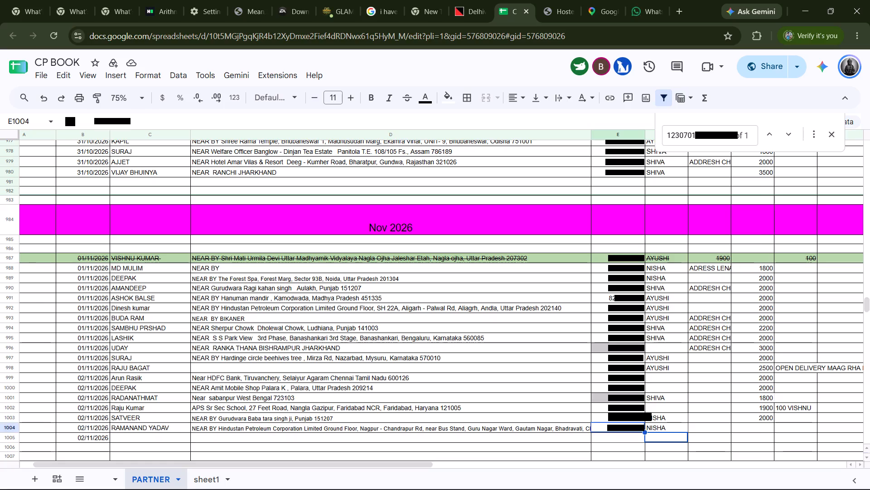
# Check the column E contact numbers from row 1004 back to row 996, returning down to blank row 1005.
pyautogui.press('Up')
pyautogui.press('Up')
pyautogui.press('Up')
pyautogui.press('Up')
pyautogui.press('Up')
pyautogui.press('Up')
pyautogui.press('Up')
pyautogui.press('Up')
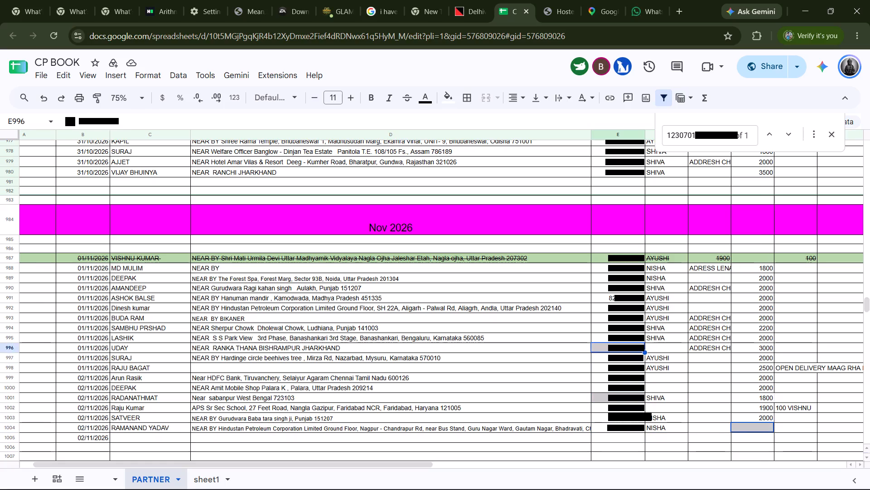
pyautogui.press('Down')
pyautogui.press('Down')
pyautogui.press('Down')
pyautogui.press('Down')
pyautogui.press('Down')
pyautogui.press('Down')
pyautogui.press('Down')
pyautogui.press('Down')
pyautogui.press('Down')
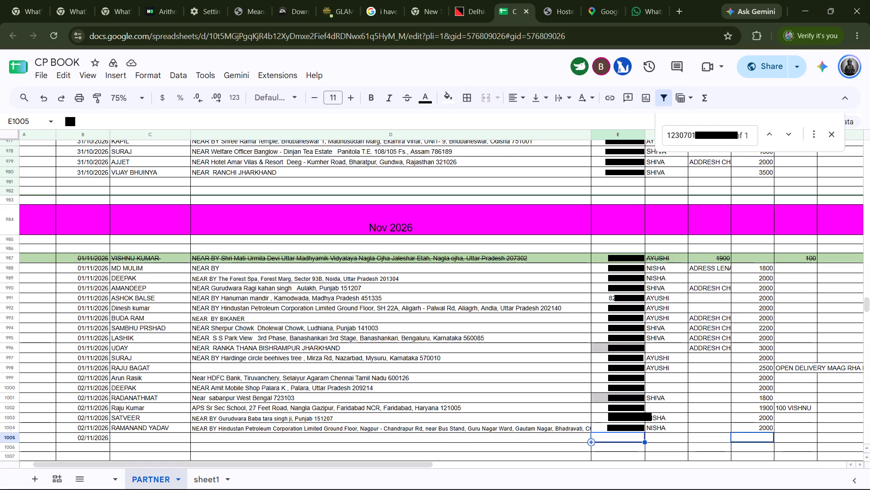
# Check the column G notes from row 1005 back through the October orders to row 940.
pyautogui.press('Right')
pyautogui.press('Right')
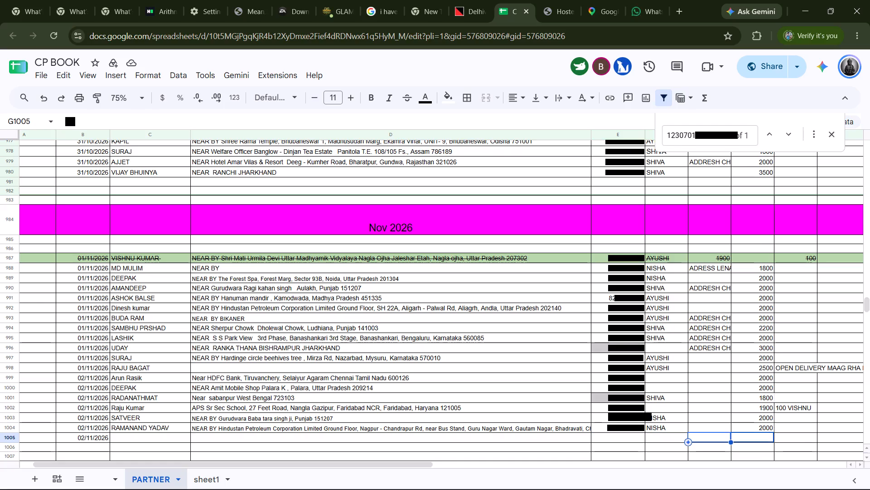
pyautogui.press('Up')
pyautogui.press('Up')
pyautogui.press('Up')
pyautogui.press('Up')
pyautogui.press('Up')
pyautogui.press('Up')
pyautogui.press('Up')
pyautogui.press('Up')
pyautogui.press('Up')
pyautogui.press('Up')
pyautogui.press('Up')
pyautogui.press('Up')
pyautogui.press('Up')
pyautogui.press('Up')
pyautogui.press('Up')
pyautogui.press('Up')
pyautogui.press('Up')
pyautogui.press('Up')
pyautogui.press('Up')
pyautogui.press('Up')
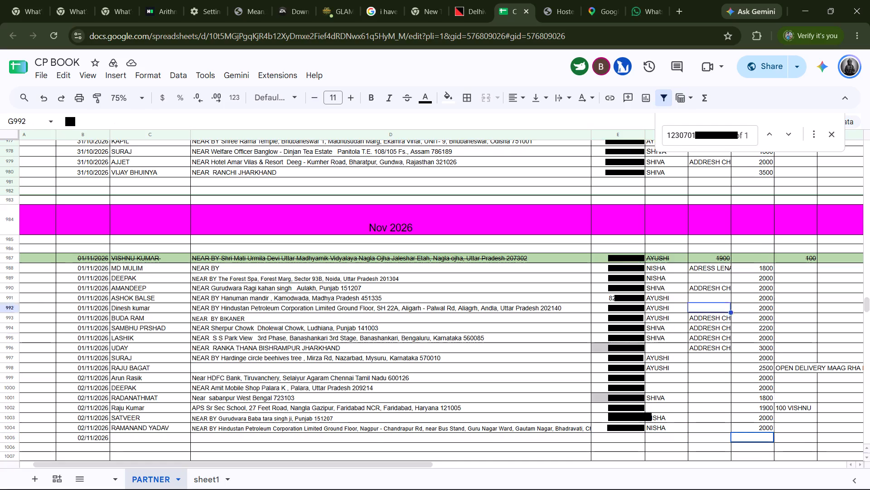
pyautogui.press('Up')
pyautogui.press('Up')
pyautogui.press('Up')
pyautogui.press('Up')
pyautogui.press('Up')
pyautogui.press('Up')
pyautogui.press('Up')
pyautogui.press('Up')
pyautogui.press('Up')
pyautogui.press('Up')
pyautogui.press('Up')
pyautogui.press('Up')
pyautogui.press('Up')
pyautogui.press('Up')
pyautogui.press('Up')
pyautogui.press('Up')
pyautogui.press('Up')
pyautogui.press('Up')
pyautogui.press('Up')
pyautogui.press('Up')
pyautogui.press('Up')
pyautogui.press('Up')
pyautogui.press('Up')
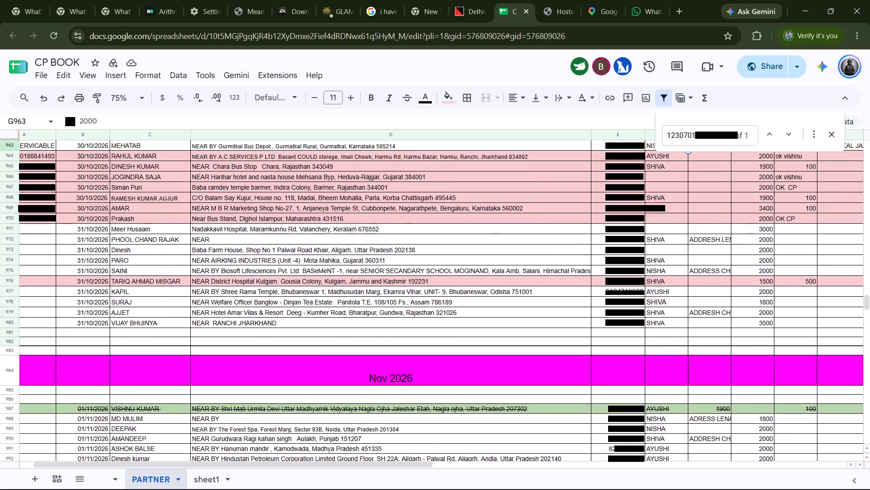
# Go to the OFD VISHNU note in row 956 and review the Gurugram order's details from column A to column G.
pyautogui.press('Down')
pyautogui.press('Down')
pyautogui.press('Down')
pyautogui.press('Down')
pyautogui.press('Down')
pyautogui.press('Down')
pyautogui.press('Down')
pyautogui.press('Down')
pyautogui.press('Down')
pyautogui.press('Down')
pyautogui.press('Down')
pyautogui.press('Down')
pyautogui.press('Down')
pyautogui.press('Down')
pyautogui.press('Down')
pyautogui.press('Down')
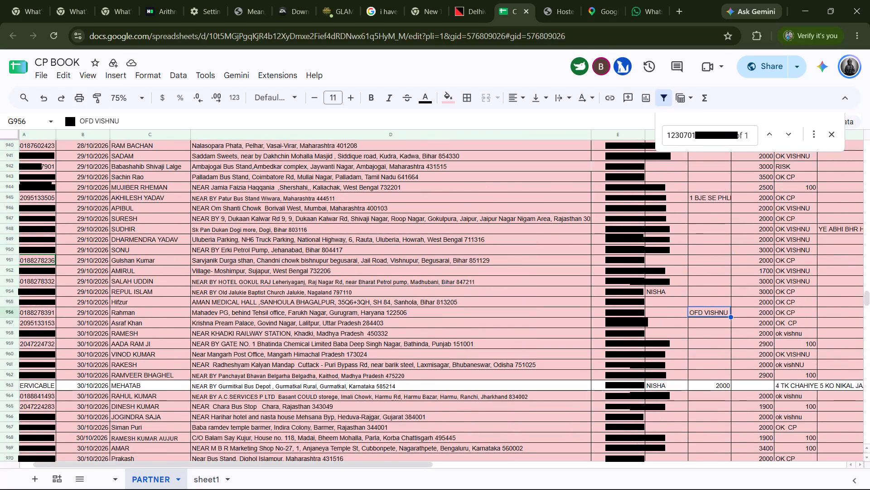
pyautogui.press('Right')
pyautogui.press('Left')
pyautogui.press('Left')
pyautogui.press('Left')
pyautogui.press('Left')
pyautogui.press('Left')
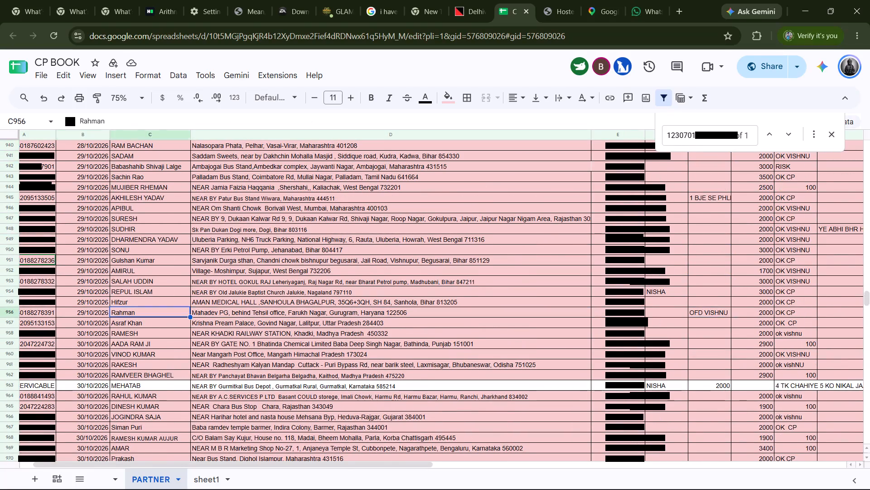
pyautogui.press('Left')
pyautogui.press('Left')
pyautogui.press('Left')
pyautogui.press('Right')
pyautogui.press('Right')
pyautogui.press('Right')
pyautogui.press('Right')
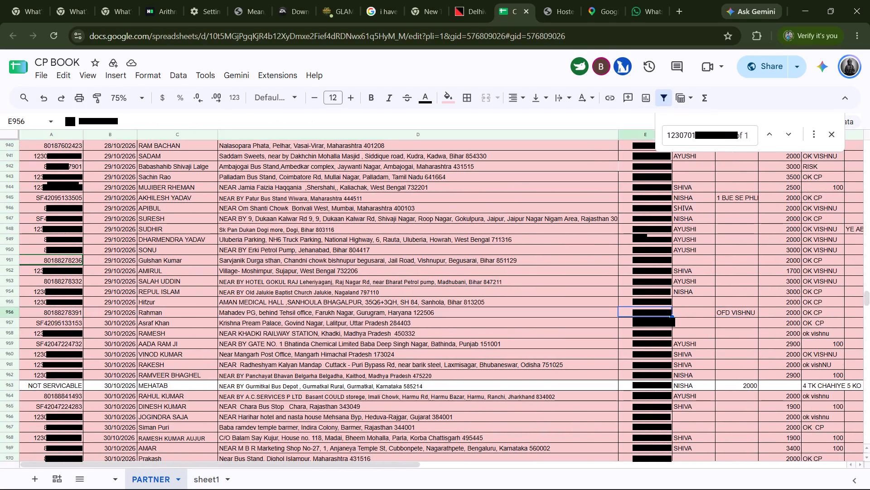
pyautogui.press('Right')
pyautogui.press('Right')
# Check the column G notes from row 956 back through the 28/10/2026 orders to row 927.
pyautogui.press('Up')
pyautogui.press('Up')
pyautogui.press('Up')
pyautogui.press('Up')
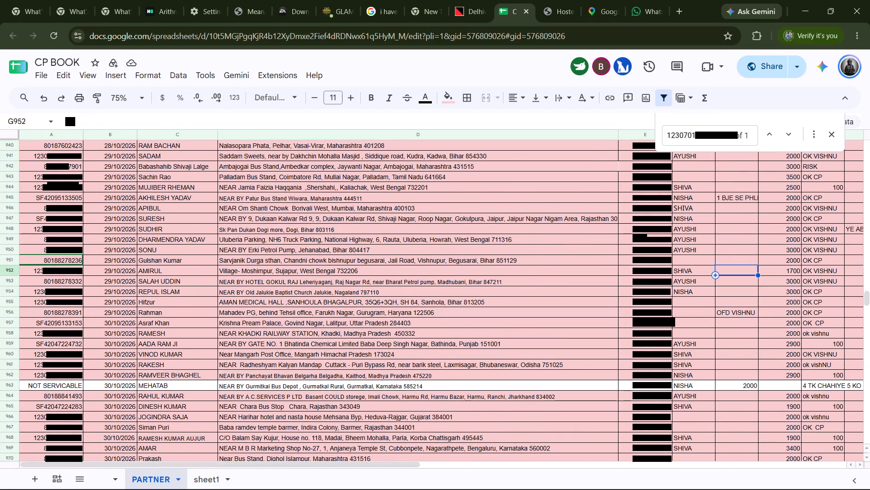
pyautogui.press('Up')
pyautogui.press('Up')
pyautogui.press('Up')
pyautogui.press('Up')
pyautogui.press('Up')
pyautogui.press('Up')
pyautogui.press('Up')
pyautogui.press('Up')
pyautogui.press('Up')
pyautogui.press('Up')
pyautogui.press('Up')
pyautogui.press('Up')
pyautogui.press('Up')
pyautogui.press('Up')
pyautogui.press('Up')
pyautogui.press('Up')
pyautogui.press('Up')
pyautogui.press('Up')
pyautogui.press('Up')
pyautogui.press('Up')
pyautogui.press('Up')
pyautogui.press('Up')
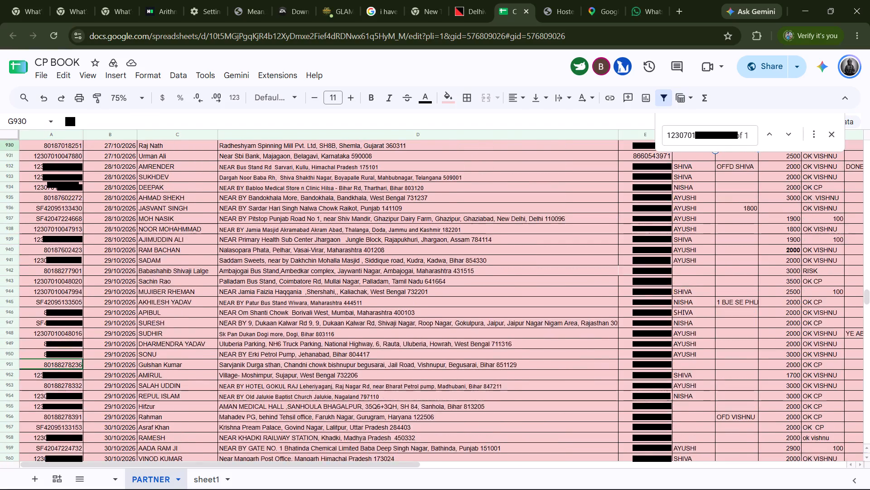
pyautogui.press('Up')
pyautogui.press('Up')
pyautogui.press('Up')
# Go to the OFFD SHIVA note in row 932 and review the Kullu order's customer, address and contact details.
pyautogui.press('Down')
pyautogui.press('Down')
pyautogui.press('Down')
pyautogui.press('Down')
pyautogui.press('Down')
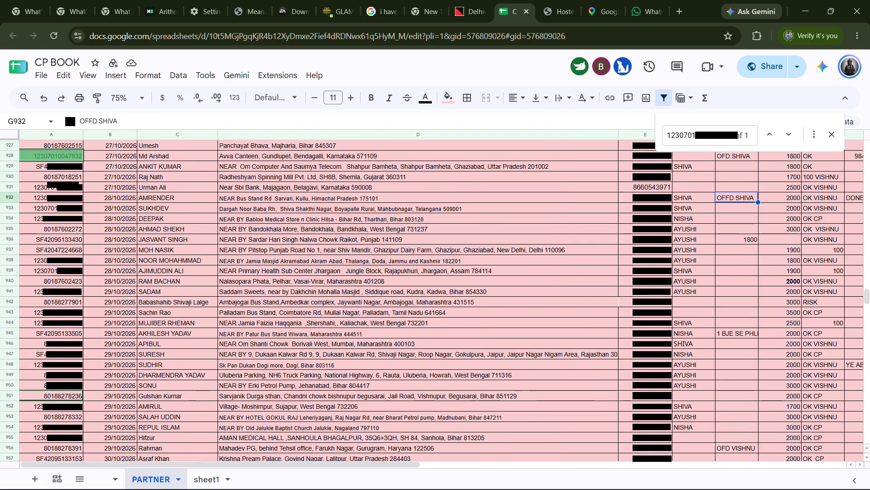
pyautogui.press('Left')
pyautogui.press('Left')
pyautogui.press('Left')
pyautogui.press('Left')
pyautogui.press('Right')
pyautogui.press('Right')
pyautogui.press('Right')
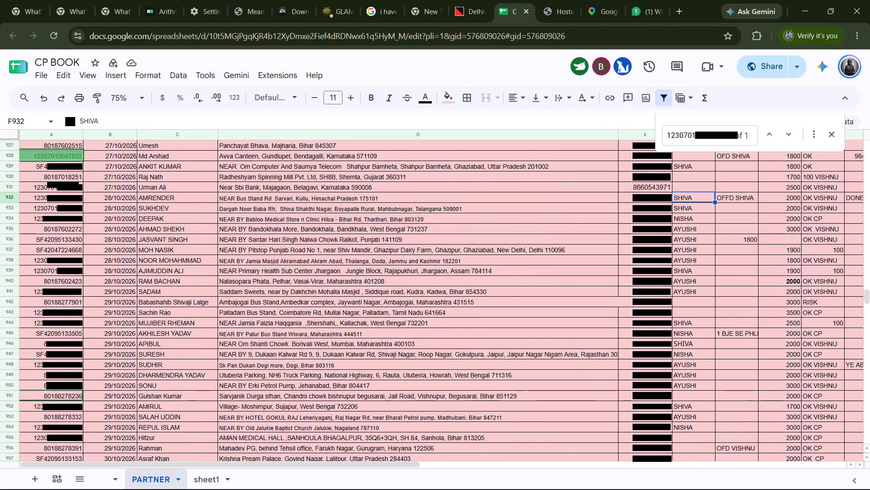
pyautogui.press('Up')
pyautogui.press('Right')
pyautogui.press('Down')
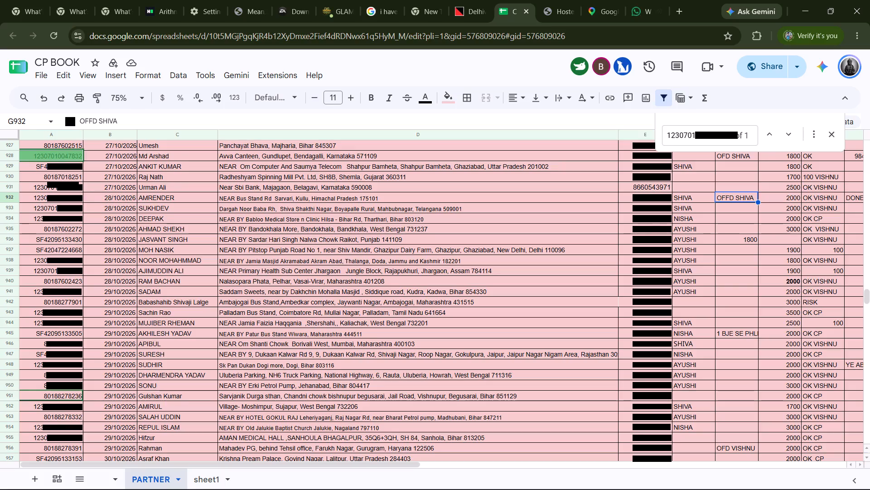
# Check the column G notes from row 932 back to the OFD VISHNU note in row 924.
pyautogui.press('Up')
pyautogui.press('Up')
pyautogui.press('Up')
pyautogui.press('Up')
pyautogui.press('Up')
pyautogui.press('Up')
pyautogui.press('Up')
pyautogui.press('Up')
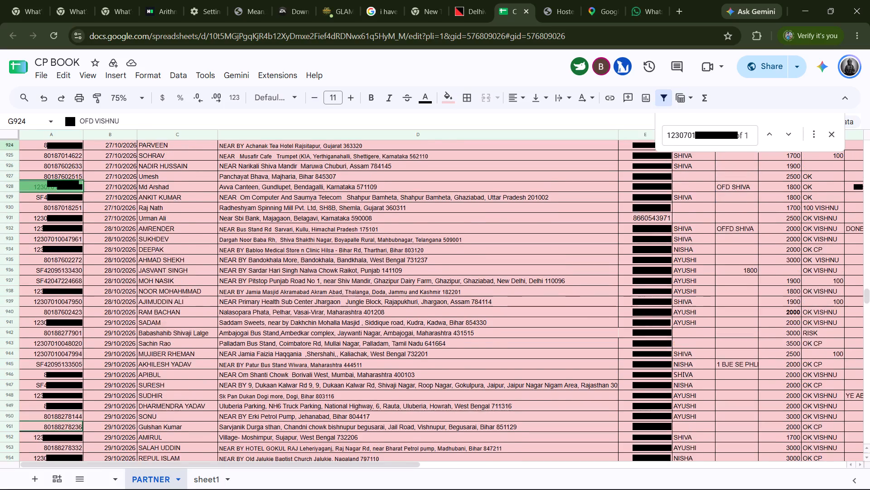
# Check the column G notes from the OFD VISHNU entry in row 924 back to row 917.
pyautogui.press('Up')
pyautogui.press('Up')
pyautogui.press('Up')
pyautogui.press('Up')
pyautogui.press('Up')
pyautogui.press('Up')
pyautogui.press('Up')
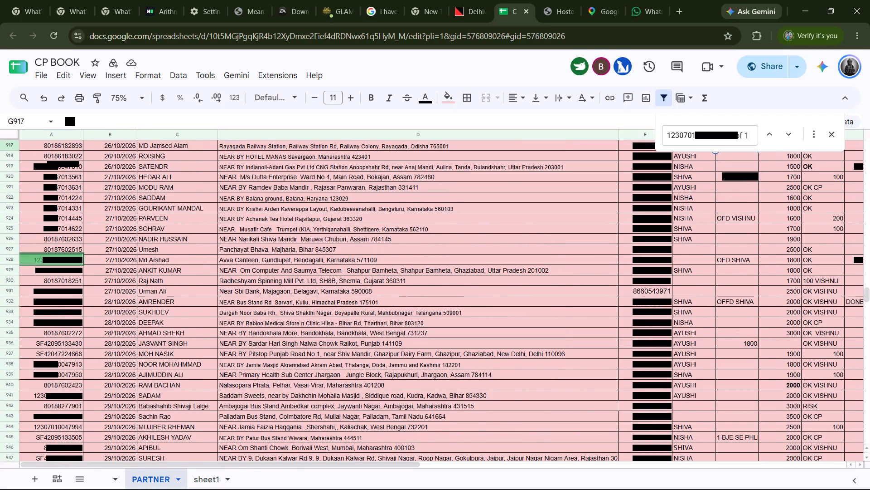
pyautogui.press('Down')
pyautogui.press('Down')
pyautogui.press('Down')
pyautogui.press('Down')
pyautogui.press('Down')
pyautogui.press('Down')
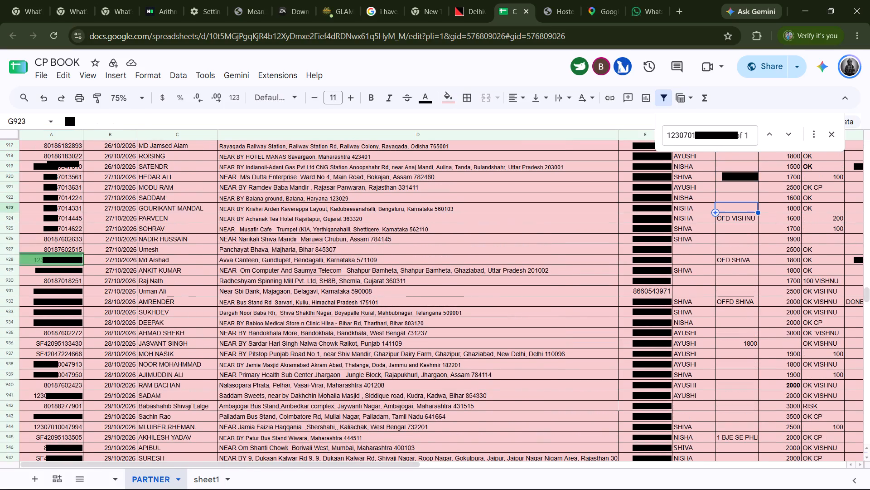
pyautogui.press('Down')
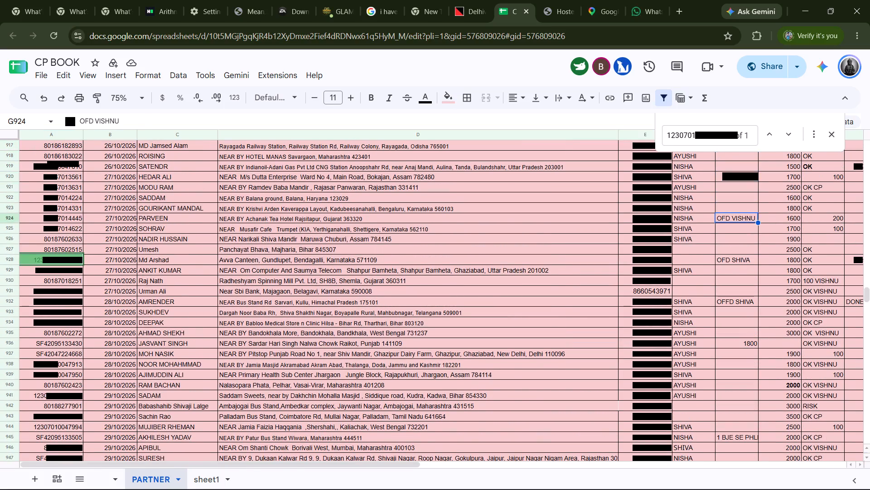
pyautogui.press('Left')
pyautogui.press('Left')
pyautogui.press('Left')
pyautogui.press('Left')
pyautogui.press('Left')
pyautogui.press('Left')
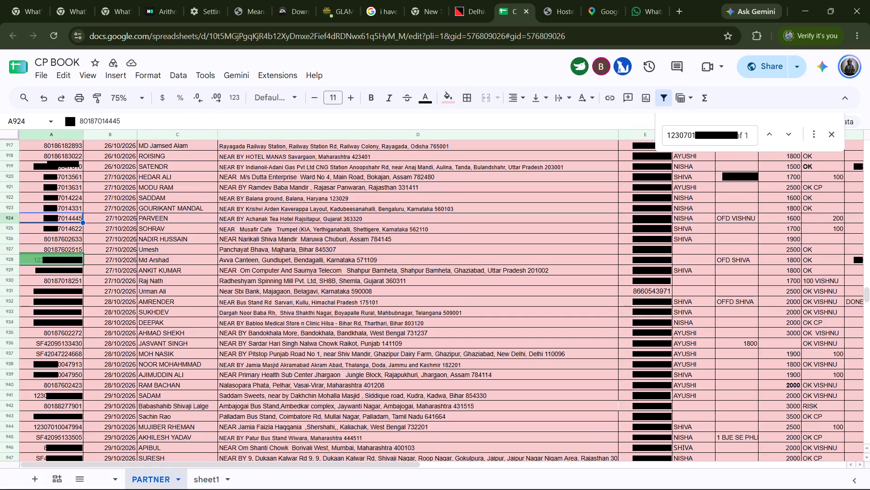
# Review the row 924 order's details between columns A and G, including the customer's address and contact details.
pyautogui.press('Right')
pyautogui.press('Right')
pyautogui.press('Right')
pyautogui.press('Right')
pyautogui.press('Right')
pyautogui.press('Right')
pyautogui.press('Right')
pyautogui.press('Left')
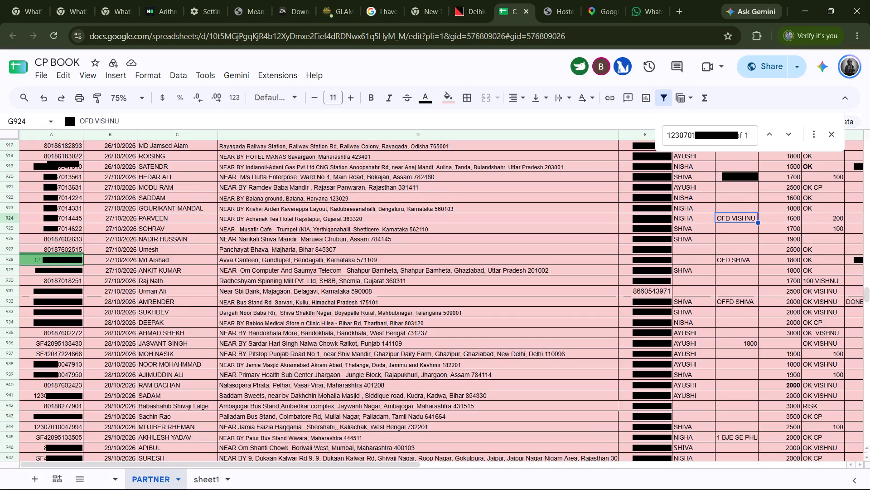
pyautogui.press('Left')
pyautogui.press('Left')
pyautogui.press('Left')
pyautogui.press('Left')
pyautogui.press('Left')
pyautogui.press('Right')
pyautogui.press('Right')
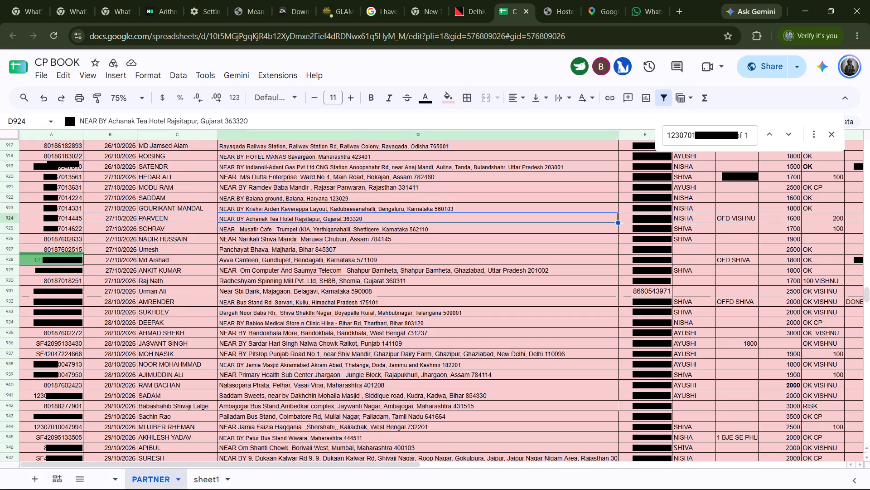
pyautogui.press('Right')
pyautogui.press('Left')
pyautogui.press('Left')
pyautogui.press('Left')
pyautogui.press('Left')
pyautogui.press('Left')
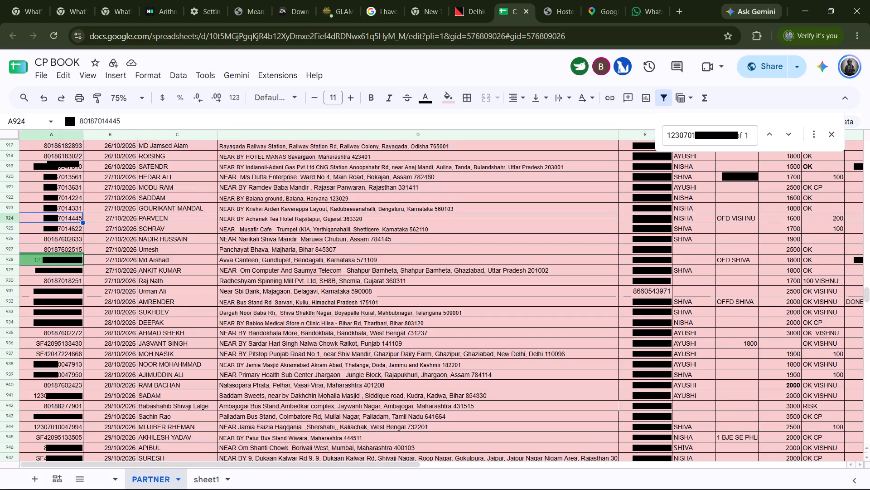
# Review the row 924 order's amounts out to column I, recheck its tracking number, and return to the OFD VISHNU note.
pyautogui.press('Right')
pyautogui.press('Right')
pyautogui.press('Right')
pyautogui.press('Right')
pyautogui.press('Right')
pyautogui.press('Right')
pyautogui.press('Right')
pyautogui.press('Right')
pyautogui.press('Right')
pyautogui.press('Left')
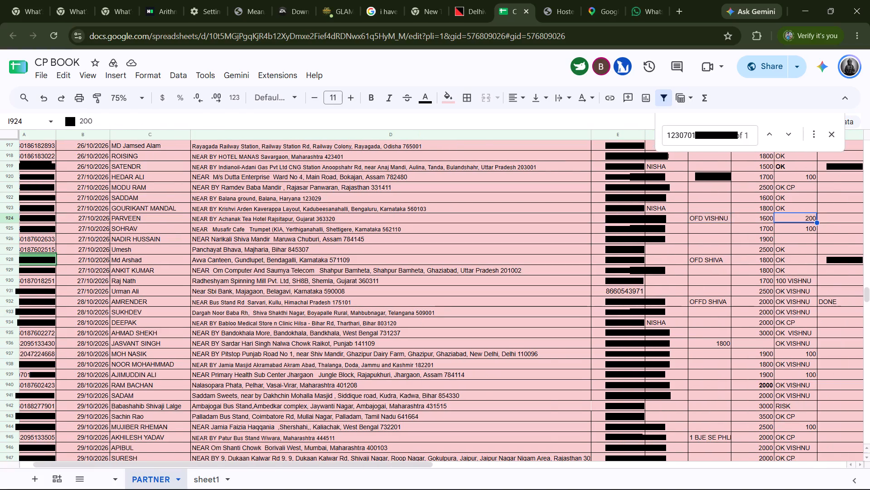
pyautogui.press('Left')
pyautogui.press('Left')
pyautogui.press('Left')
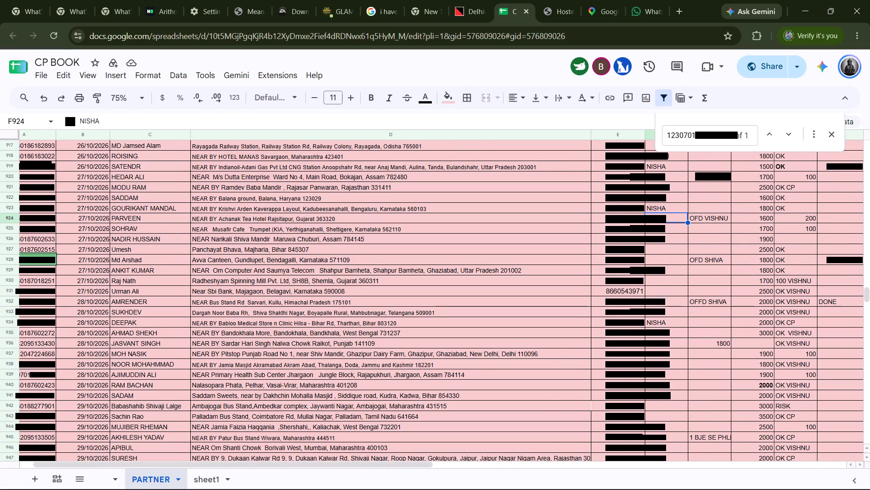
pyautogui.press('Left')
pyautogui.press('Left')
pyautogui.press('Left')
pyautogui.press('Left')
pyautogui.press('Left')
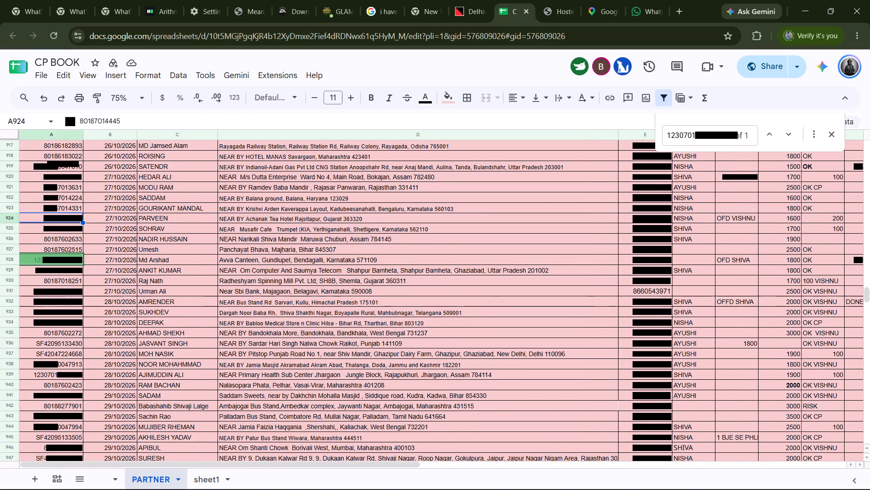
pyautogui.press('Left')
pyautogui.press('Right')
pyautogui.press('Right')
pyautogui.press('Right')
pyautogui.press('Right')
pyautogui.press('Right')
pyautogui.press('Right')
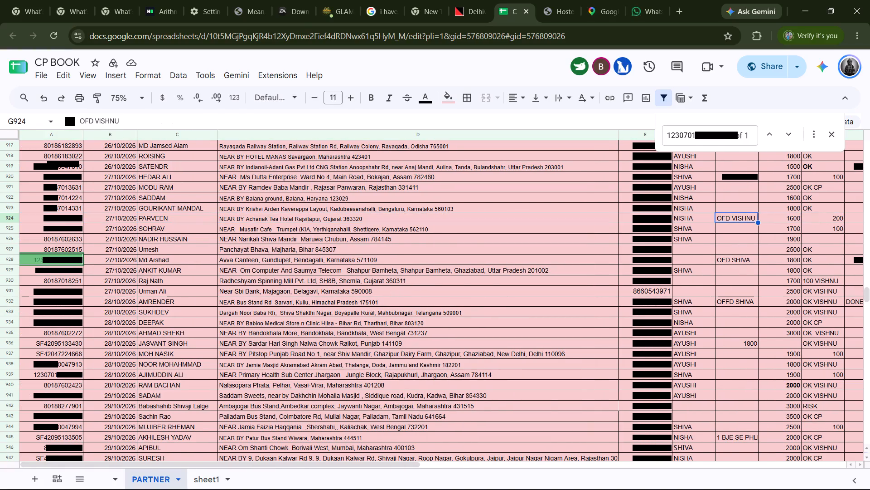
# Check the column G notes from row 924 back through the 26/10/2026 and 25/10/2026 orders to row 909.
pyautogui.press('Left')
pyautogui.press('Up')
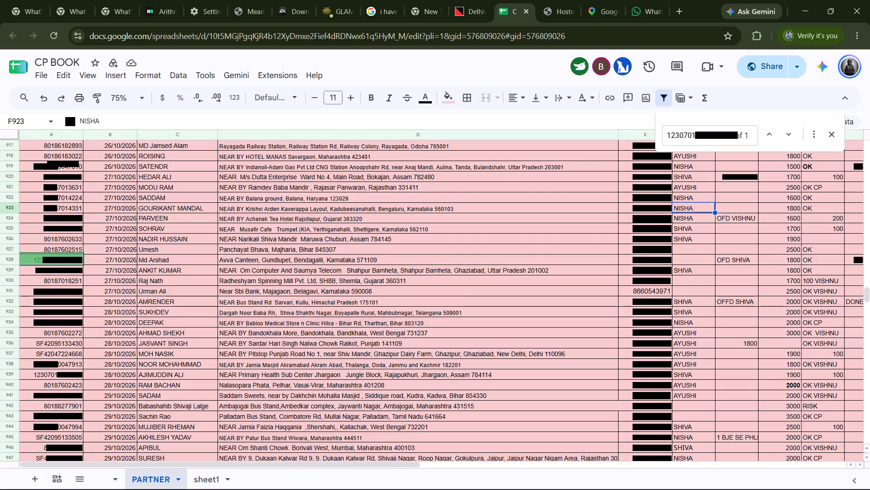
pyautogui.press('Right')
pyautogui.press('Down')
pyautogui.press('Up')
pyautogui.press('Up')
pyautogui.press('Up')
pyautogui.press('Up')
pyautogui.press('Up')
pyautogui.press('Up')
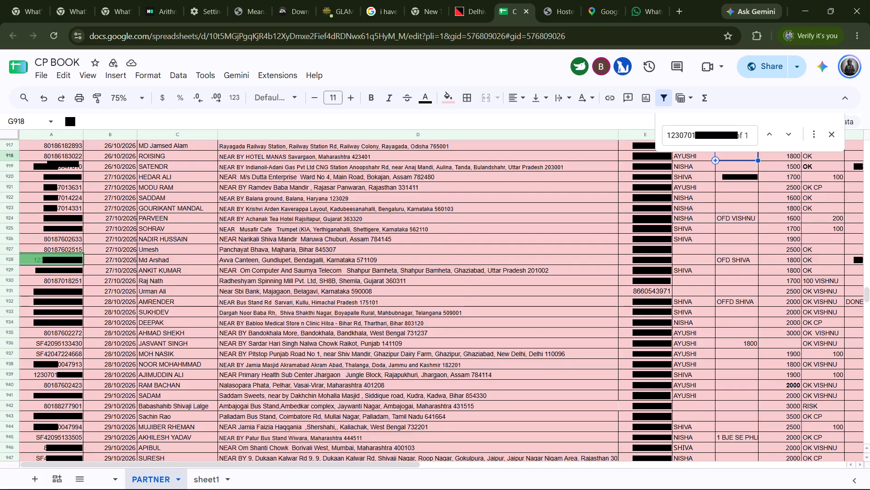
pyautogui.press('Up')
pyautogui.press('Up')
pyautogui.press('Up')
pyautogui.press('Up')
pyautogui.press('Up')
pyautogui.press('Up')
pyautogui.press('Up')
pyautogui.press('Up')
pyautogui.press('Up')
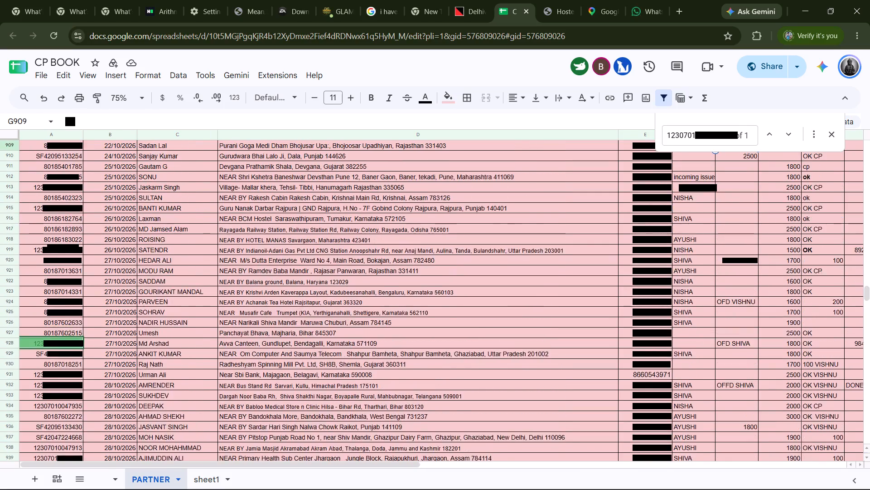
# Check the column G notes from row 909 back past the 14/10/2026 order to row 897.
pyautogui.press('Up')
pyautogui.press('Up')
pyautogui.press('Up')
pyautogui.press('Up')
pyautogui.press('Down')
pyautogui.press('Up')
pyautogui.press('Up')
pyautogui.press('Up')
pyautogui.press('Up')
pyautogui.press('Up')
pyautogui.press('Up')
pyautogui.press('Up')
pyautogui.press('Up')
pyautogui.press('Up')
pyautogui.press('Up')
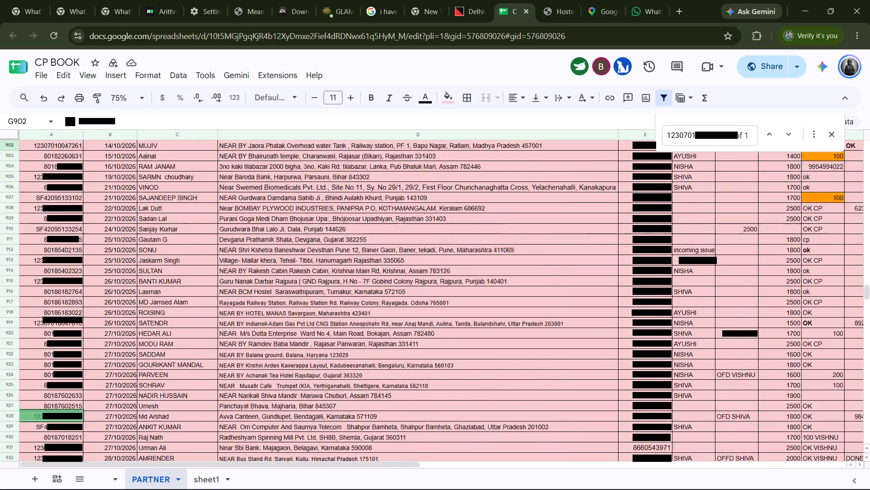
# Recheck the column G notes from row 897 forward to the 28/10/2026 order in row 935.
pyautogui.press('Down')
pyautogui.press('Down')
pyautogui.press('Down')
pyautogui.press('Down')
pyautogui.press('Down')
pyautogui.press('Down')
pyautogui.press('Down')
pyautogui.press('Down')
pyautogui.press('Down')
pyautogui.press('Down')
pyautogui.press('Down')
pyautogui.press('Down')
pyautogui.press('Down')
pyautogui.press('Down')
pyautogui.press('Down')
pyautogui.press('Down')
pyautogui.press('Down')
pyautogui.press('Down')
pyautogui.press('Down')
pyautogui.press('Down')
pyautogui.press('Down')
pyautogui.press('Down')
pyautogui.press('Down')
pyautogui.press('Down')
pyautogui.press('Down')
pyautogui.press('Down')
pyautogui.press('Down')
pyautogui.press('Down')
pyautogui.press('Down')
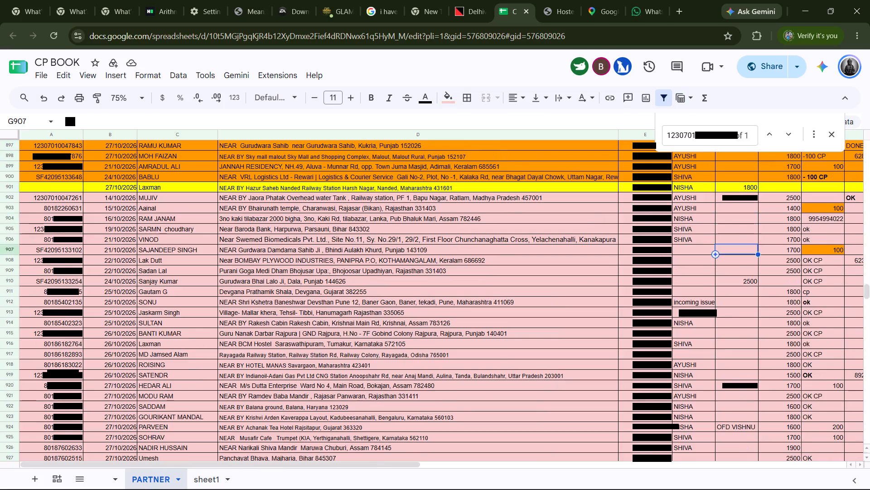
pyautogui.press('Down')
pyautogui.press('Down')
pyautogui.press('Down')
pyautogui.press('Down')
pyautogui.press('Down')
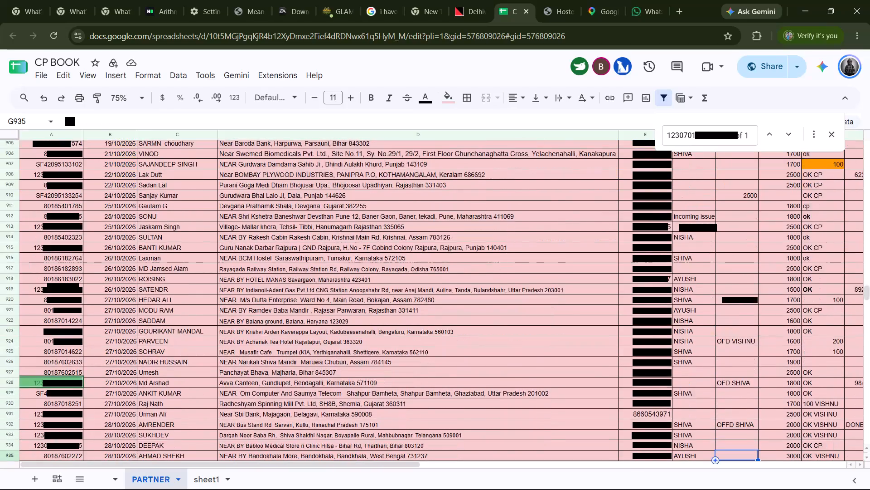
# Check the column G notes from row 935 forward through the 29/10/2026 orders to the 30/10/2026 order in row 964.
pyautogui.press('Down')
pyautogui.press('Down')
pyautogui.press('Down')
pyautogui.press('Down')
pyautogui.press('Down')
pyautogui.press('Down')
pyautogui.press('Down')
pyautogui.press('Down')
pyautogui.press('Down')
pyautogui.press('Down')
pyautogui.press('Down')
pyautogui.press('Down')
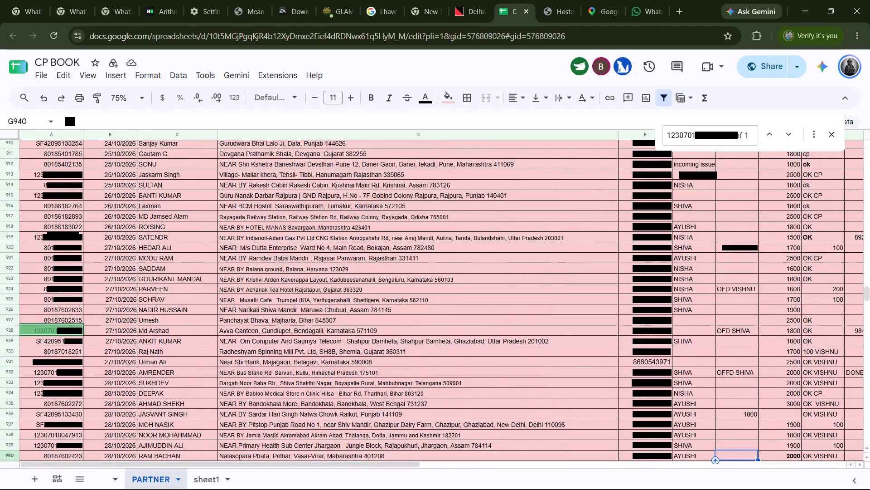
pyautogui.press('Down')
pyautogui.press('Down')
pyautogui.press('Down')
pyautogui.press('Down')
pyautogui.press('Down')
pyautogui.press('Down')
pyautogui.press('Down')
pyautogui.press('Down')
pyautogui.press('Down')
pyautogui.press('Down')
pyautogui.press('Down')
pyautogui.press('Down')
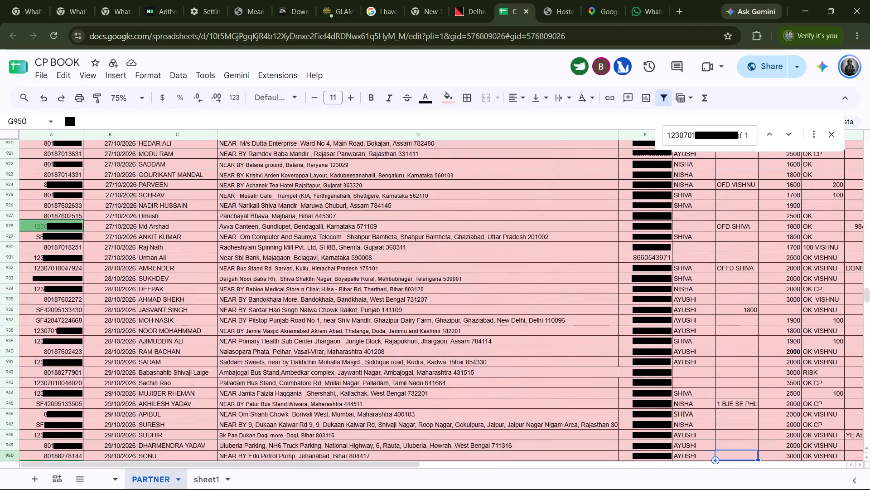
pyautogui.press('Down')
pyautogui.press('Down')
pyautogui.press('Down')
pyautogui.press('Down')
pyautogui.press('Down')
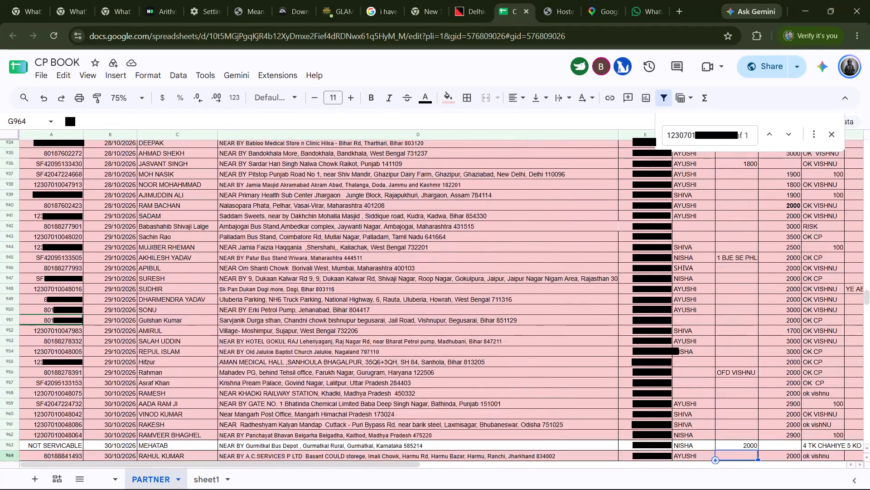
# Check the column G notes from row 964 through the 31/10/2026 orders to the 01/11/2026 order in row 990.
pyautogui.press('Down')
pyautogui.press('Down')
pyautogui.press('Down')
pyautogui.press('Down')
pyautogui.press('Down')
pyautogui.press('Down')
pyautogui.press('Down')
pyautogui.press('Down')
pyautogui.press('Down')
pyautogui.press('Down')
pyautogui.press('Down')
pyautogui.press('Down')
pyautogui.press('Down')
pyautogui.press('Down')
pyautogui.press('Down')
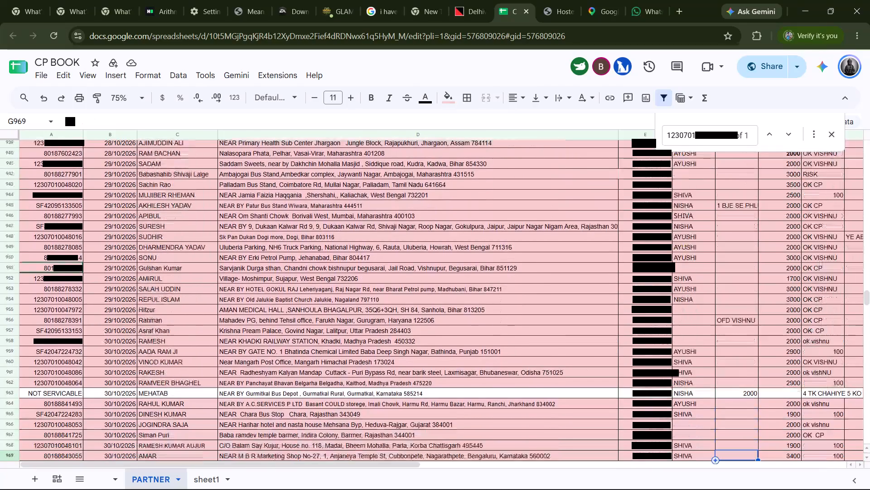
pyautogui.press('Down')
pyautogui.press('Down')
pyautogui.press('Down')
pyautogui.press('Down')
pyautogui.press('Down')
pyautogui.press('Down')
pyautogui.press('Down')
pyautogui.press('Down')
pyautogui.press('Down')
pyautogui.press('Down')
pyautogui.press('Down')
pyautogui.press('Down')
pyautogui.press('Down')
pyautogui.press('Down')
pyautogui.press('Down')
pyautogui.press('Down')
pyautogui.press('Down')
pyautogui.press('Down')
pyautogui.press('Down')
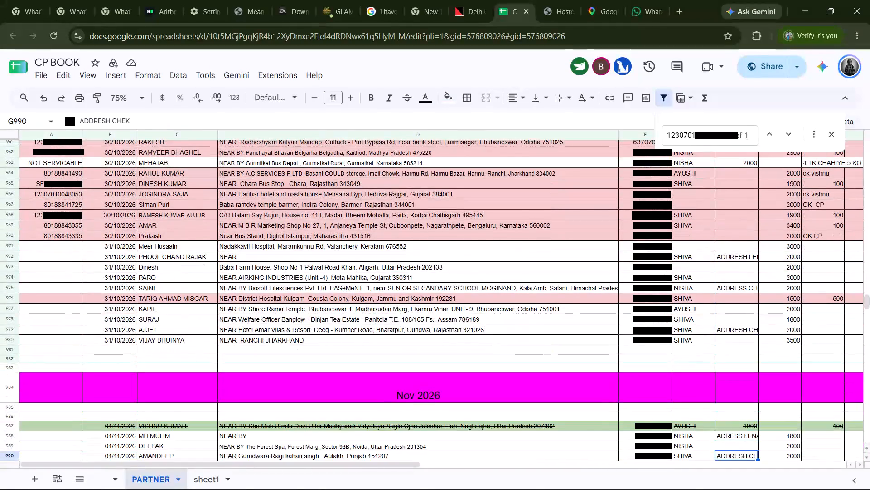
# Recheck the column G notes from the November entries back through late October to the 26/10/2026 order in row 918.
pyautogui.press('Up')
pyautogui.press('Up')
pyautogui.press('Up')
pyautogui.press('Up')
pyautogui.press('Up')
pyautogui.press('Up')
pyautogui.press('Up')
pyautogui.press('Up')
pyautogui.press('Up')
pyautogui.press('Up')
pyautogui.press('Up')
pyautogui.press('Up')
pyautogui.press('Up')
pyautogui.press('Up')
pyautogui.press('Up')
pyautogui.press('Up')
pyautogui.press('Up')
pyautogui.press('Up')
pyautogui.press('Up')
pyautogui.press('Up')
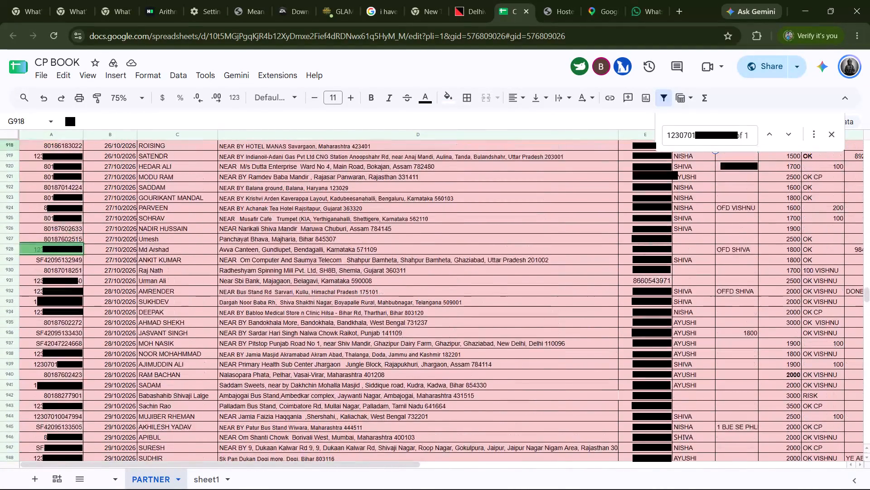
# Check the column G notes from row 918 back past the 22/10/2026 order in row 908 to row 898.
pyautogui.press('Down')
pyautogui.press('Up')
pyautogui.press('Up')
pyautogui.press('Up')
pyautogui.press('Up')
pyautogui.press('Up')
pyautogui.press('Up')
pyautogui.press('Up')
pyautogui.press('Up')
pyautogui.press('Up')
pyautogui.press('Up')
pyautogui.press('Up')
pyautogui.press('Up')
pyautogui.press('Up')
pyautogui.press('Up')
pyautogui.press('Up')
pyautogui.press('Up')
pyautogui.press('Up')
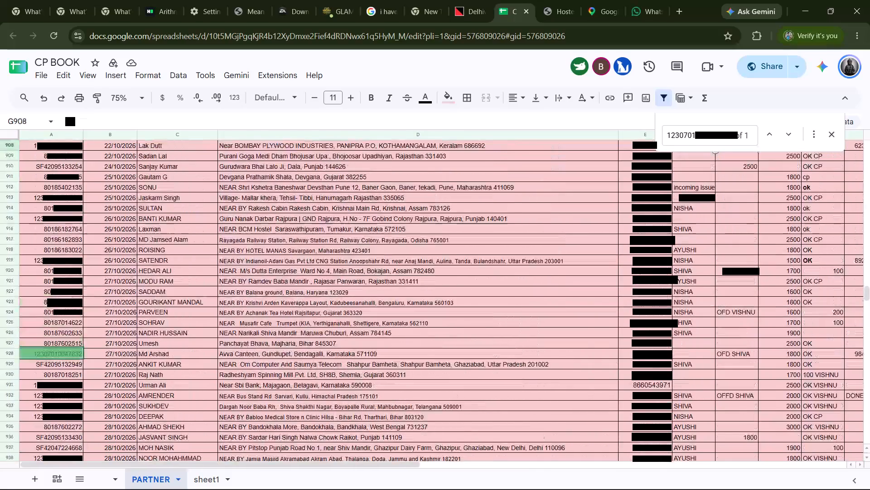
# Check the column G notes from row 898 forward to the 27/10/2026 order in row 920 and read its note.
pyautogui.press('Down')
pyautogui.press('Down')
pyautogui.press('Down')
pyautogui.press('Down')
pyautogui.press('Down')
pyautogui.press('Down')
pyautogui.press('Down')
pyautogui.press('Down')
pyautogui.press('Down')
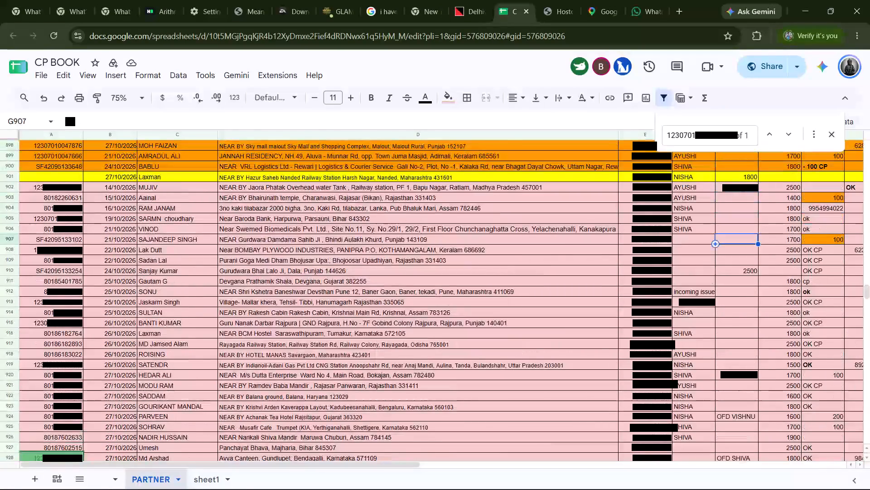
pyautogui.press('Down')
pyautogui.press('Down')
pyautogui.press('Down')
pyautogui.press('Down')
pyautogui.press('Down')
pyautogui.press('Down')
pyautogui.press('Down')
pyautogui.press('Down')
pyautogui.press('Down')
pyautogui.press('Down')
pyautogui.press('Down')
pyautogui.press('Down')
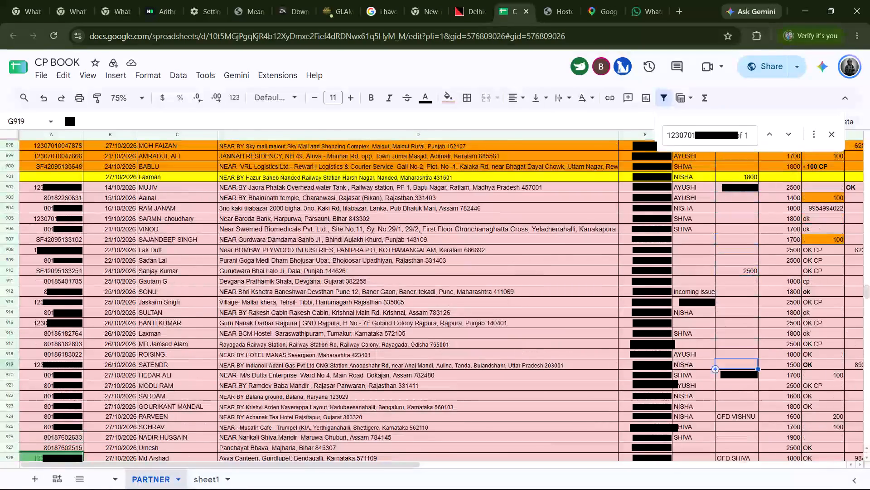
pyautogui.press('Down')
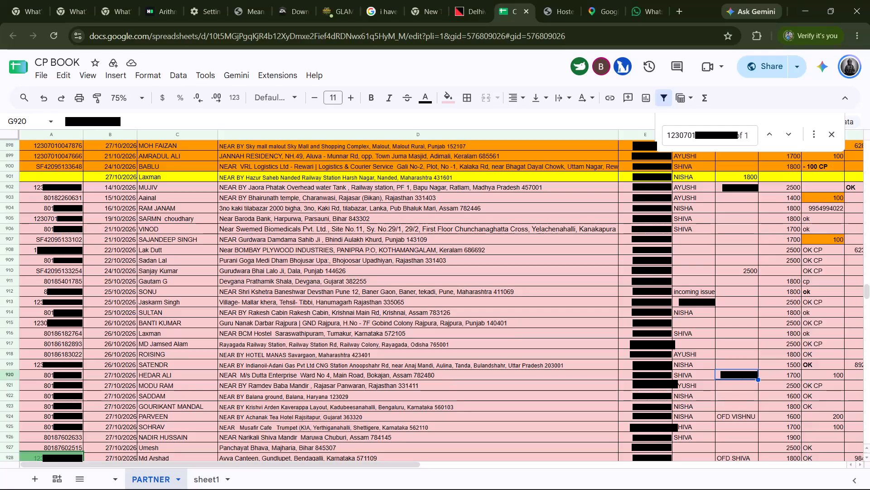
# Check the column G notes from the 27/10/2026 order in row 920 forward to the 29/10/2026 order in row 946.
pyautogui.press('Down')
pyautogui.press('Down')
pyautogui.press('Down')
pyautogui.press('Down')
pyautogui.press('Down')
pyautogui.press('Down')
pyautogui.press('Down')
pyautogui.press('Down')
pyautogui.press('Down')
pyautogui.press('Down')
pyautogui.press('Down')
pyautogui.press('Down')
pyautogui.press('Down')
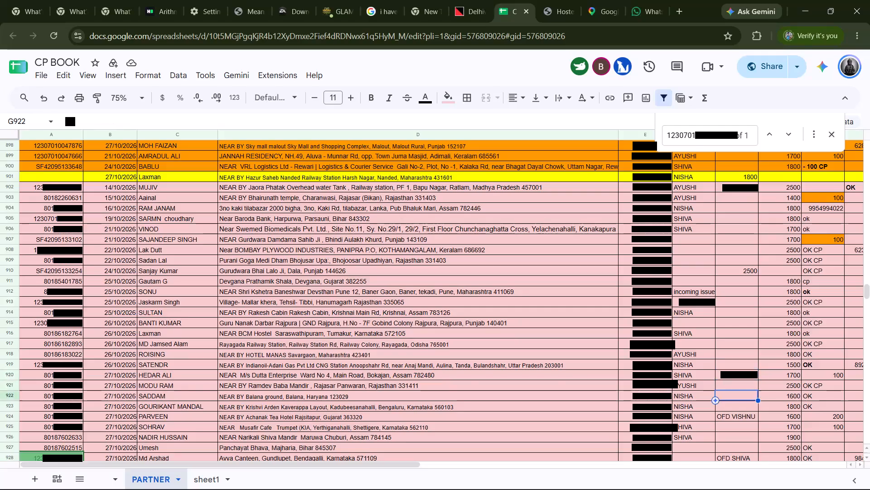
pyautogui.press('Down')
pyautogui.press('Down')
pyautogui.press('Down')
pyautogui.press('Down')
pyautogui.press('Down')
pyautogui.press('Down')
pyautogui.press('Down')
pyautogui.press('Down')
pyautogui.press('Down')
pyautogui.press('Down')
pyautogui.press('Down')
pyautogui.press('Down')
pyautogui.press('Down')
pyautogui.press('Down')
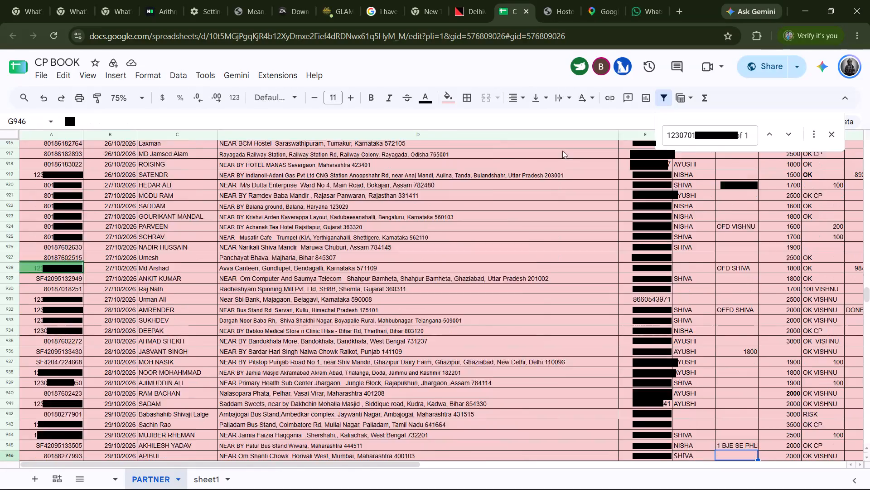
# Check the column G notes from row 946 through the 31/10/2026 orders to the Nov 2026 divider in row 984.
pyautogui.press('Up')
pyautogui.press('Down')
pyautogui.press('Down')
pyautogui.press('Down')
pyautogui.press('Down')
pyautogui.press('Down')
pyautogui.press('Down')
pyautogui.press('Down')
pyautogui.press('Down')
pyautogui.press('Down')
pyautogui.press('Down')
pyautogui.press('Down')
pyautogui.press('Down')
pyautogui.press('Down')
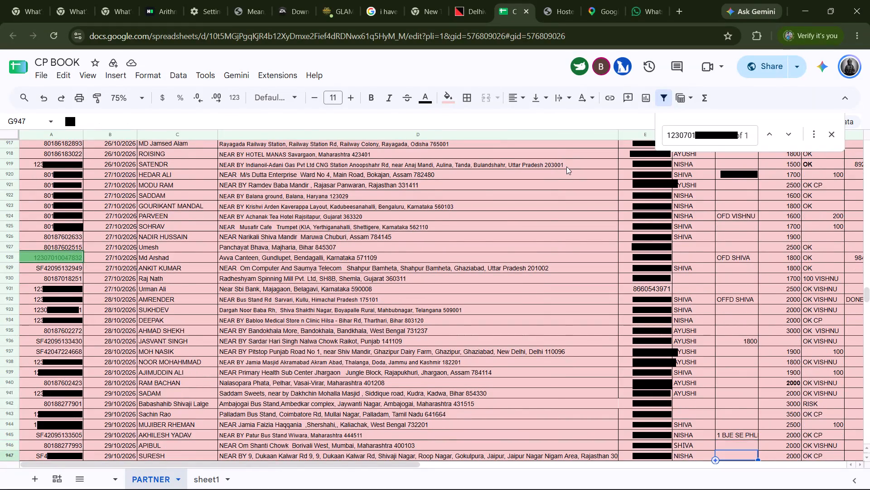
pyautogui.press('Down')
pyautogui.press('Down')
pyautogui.press('Down')
pyautogui.press('Down')
pyautogui.press('Down')
pyautogui.press('Down')
pyautogui.press('Down')
pyautogui.press('Down')
pyautogui.press('Down')
pyautogui.press('Down')
pyautogui.press('Down')
pyautogui.press('Down')
pyautogui.press('Down')
pyautogui.press('Down')
pyautogui.press('Down')
pyautogui.press('Down')
pyautogui.press('Down')
pyautogui.press('Down')
pyautogui.press('Down')
pyautogui.press('Down')
pyautogui.press('Down')
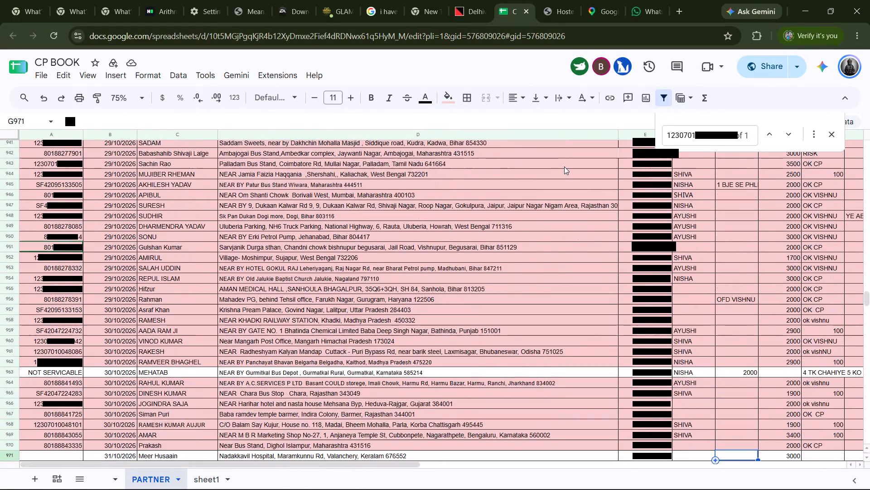
pyautogui.press('Down')
pyautogui.press('Down')
pyautogui.press('Down')
pyautogui.press('Down')
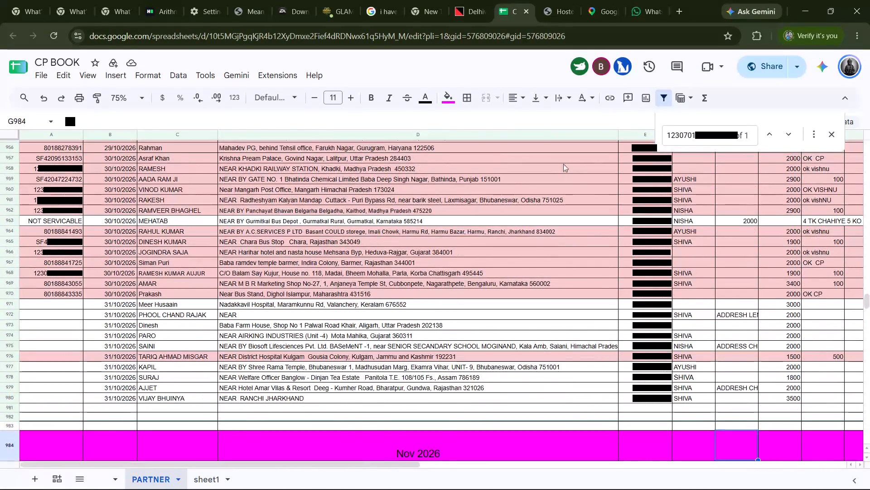
pyautogui.press('Down')
# Recheck the column G notes from the Nov 2026 divider back to the 28/10/2026 order in row 934.
pyautogui.press('Up')
pyautogui.press('Up')
pyautogui.press('Up')
pyautogui.press('Up')
pyautogui.press('Up')
pyautogui.press('Up')
pyautogui.press('Up')
pyautogui.press('Up')
pyautogui.press('Up')
pyautogui.press('Up')
pyautogui.press('Up')
pyautogui.press('Up')
pyautogui.press('Up')
pyautogui.press('Up')
pyautogui.press('Up')
pyautogui.press('Up')
pyautogui.press('Up')
pyautogui.press('Up')
pyautogui.press('Up')
pyautogui.press('Up')
pyautogui.press('Up')
pyautogui.press('Up')
pyautogui.press('Up')
pyautogui.press('Up')
pyautogui.press('Up')
pyautogui.press('Up')
pyautogui.press('Up')
pyautogui.press('Up')
pyautogui.press('Up')
pyautogui.press('Up')
pyautogui.press('Up')
pyautogui.press('Up')
pyautogui.press('Up')
pyautogui.press('Up')
pyautogui.press('Up')
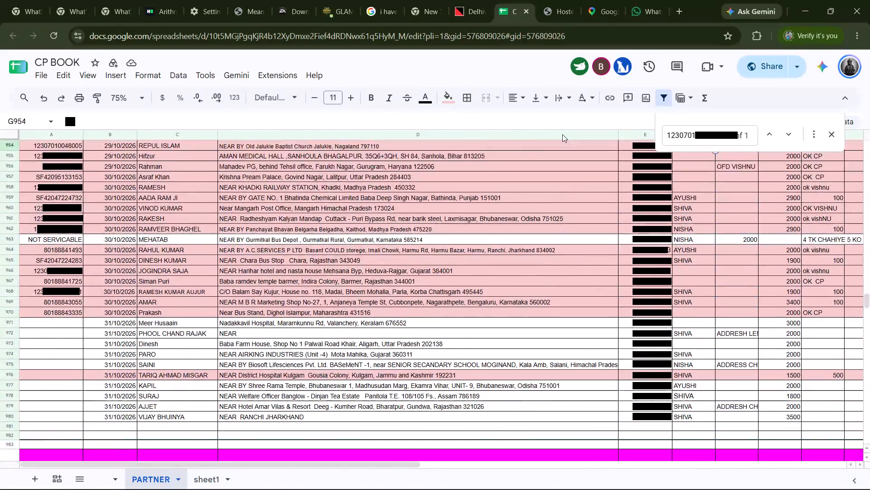
pyautogui.press('Up')
pyautogui.press('Up')
pyautogui.press('Up')
pyautogui.press('Up')
pyautogui.press('Up')
pyautogui.press('Up')
pyautogui.press('Up')
pyautogui.press('Up')
pyautogui.press('Up')
pyautogui.press('Up')
pyautogui.press('Up')
pyautogui.press('Up')
pyautogui.press('Up')
pyautogui.press('Up')
pyautogui.press('Up')
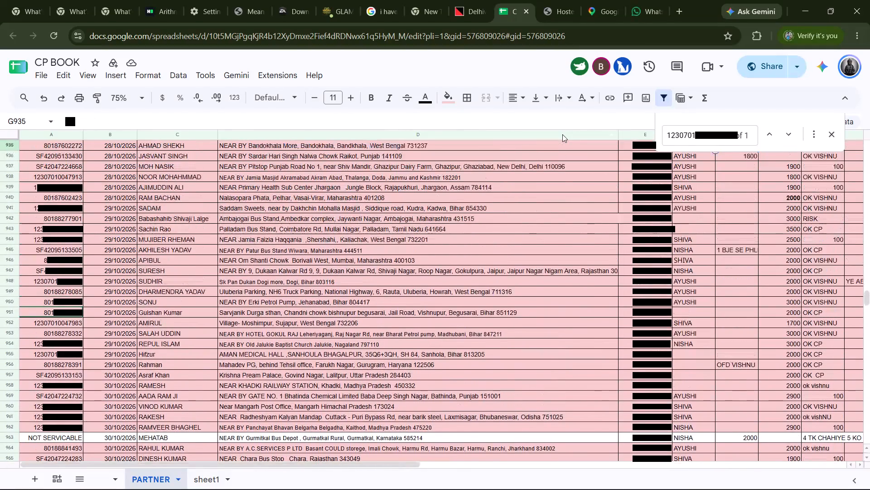
pyautogui.press('Up')
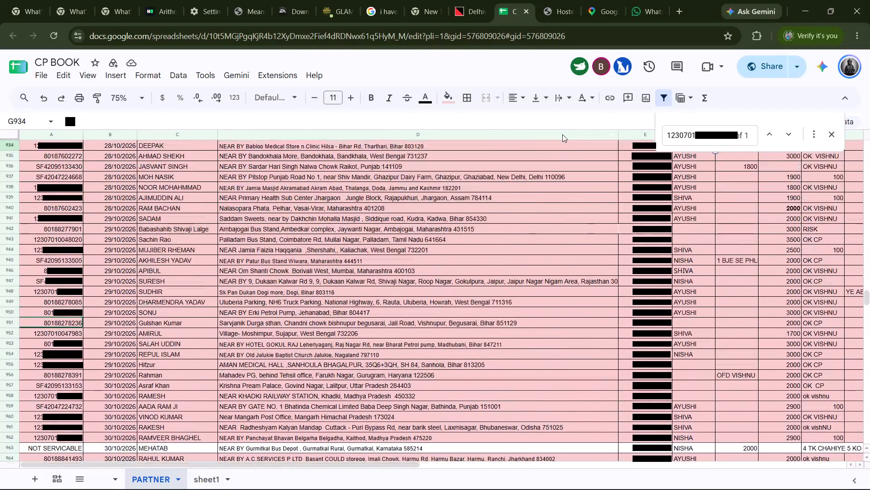
# Recheck the column G notes from row 934 back past the yellow row 901 to the 24/10/2026 order in row 893.
pyautogui.press('Up')
pyautogui.press('Up')
pyautogui.press('Up')
pyautogui.press('Up')
pyautogui.press('Up')
pyautogui.press('Up')
pyautogui.press('Up')
pyautogui.press('Up')
pyautogui.press('Up')
pyautogui.press('Up')
pyautogui.press('Up')
pyautogui.press('Up')
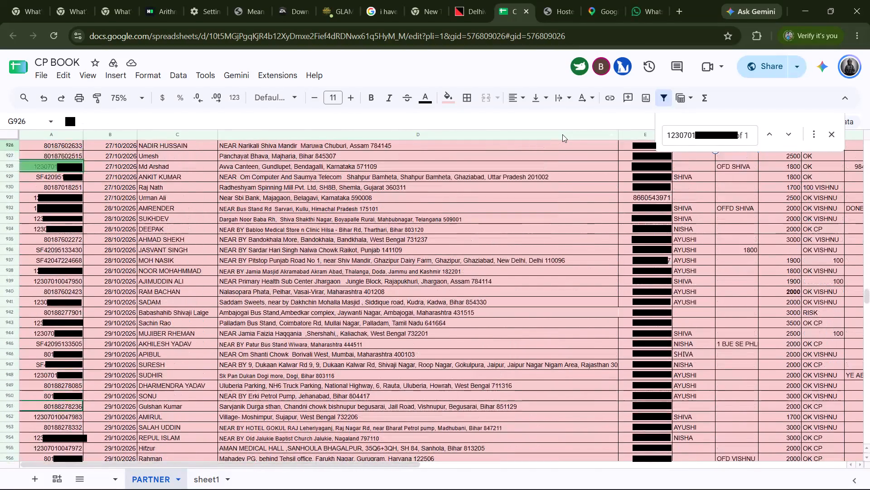
pyautogui.press('Up')
pyautogui.press('Up')
pyautogui.press('Up')
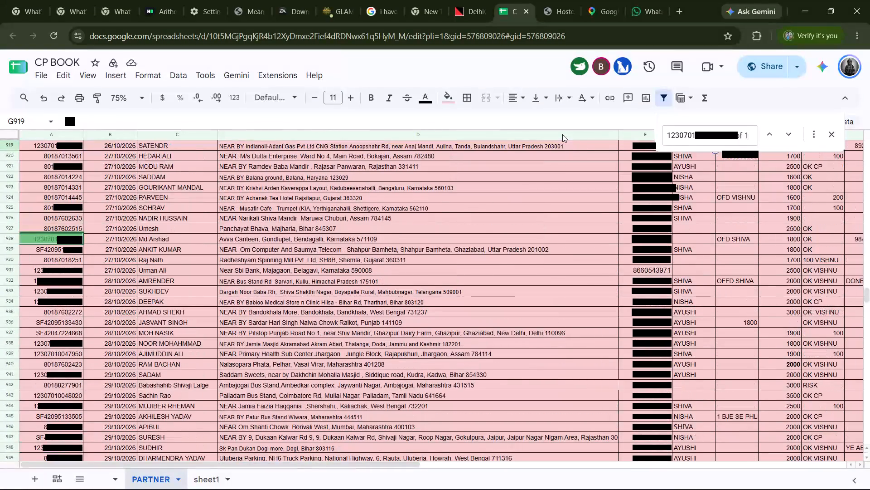
pyautogui.press('Up')
pyautogui.press('Up')
pyautogui.press('Up')
pyautogui.press('Up')
pyautogui.press('Up')
pyautogui.press('Up')
pyautogui.press('Up')
pyautogui.press('Up')
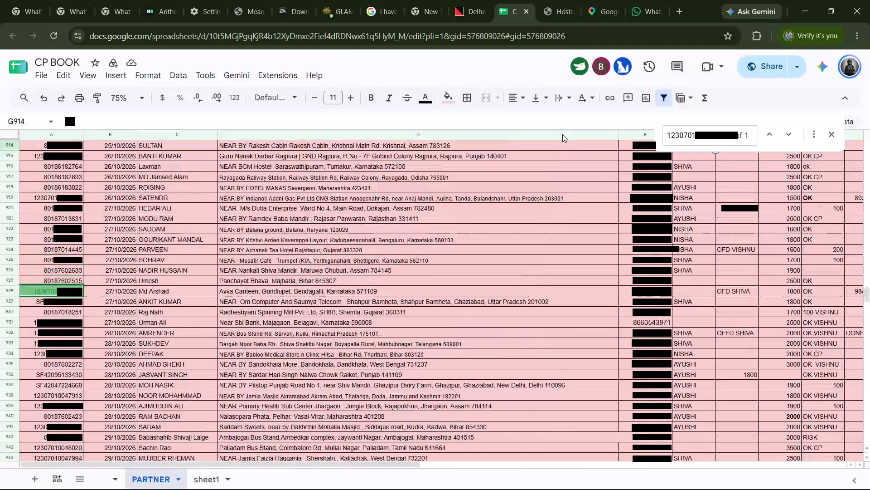
pyautogui.press('Up')
pyautogui.press('Up')
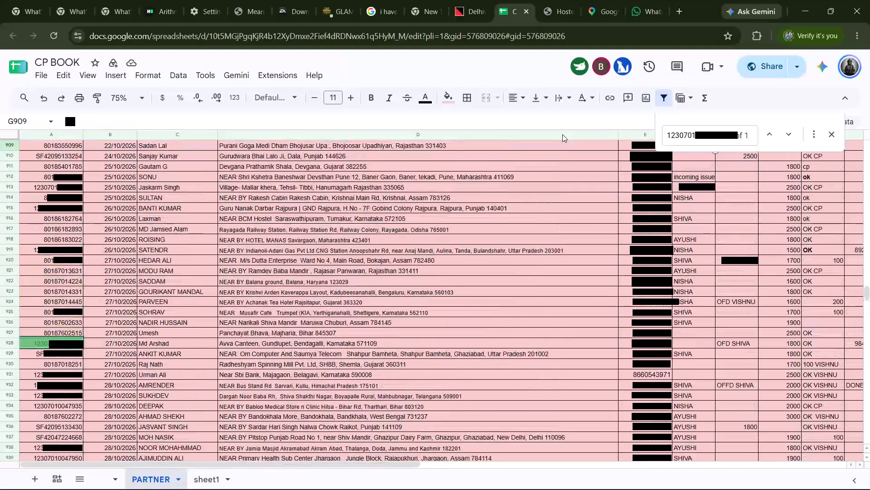
pyautogui.press('Up')
pyautogui.press('Up')
pyautogui.press('Up')
pyautogui.press('Up')
pyautogui.press('Up')
pyautogui.press('Up')
pyautogui.press('Up')
pyautogui.press('Up')
pyautogui.press('Up')
pyautogui.press('Up')
pyautogui.press('Up')
pyautogui.press('Up')
pyautogui.press('Up')
pyautogui.press('Up')
pyautogui.press('Up')
pyautogui.press('Up')
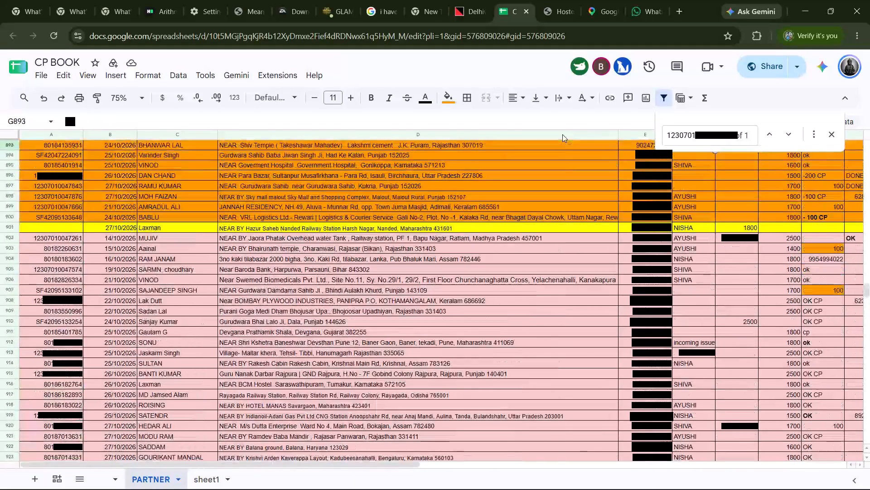
# Check the column G notes from the 24/10/2026 order in row 893 forward to the 28/10/2026 order in row 932.
pyautogui.press('Down')
pyautogui.press('Down')
pyautogui.press('Down')
pyautogui.press('Down')
pyautogui.press('Down')
pyautogui.press('Down')
pyautogui.press('Down')
pyautogui.press('Down')
pyautogui.press('Down')
pyautogui.press('Down')
pyautogui.press('Down')
pyautogui.press('Down')
pyautogui.press('Down')
pyautogui.press('Down')
pyautogui.press('Down')
pyautogui.press('Down')
pyautogui.press('Down')
pyautogui.press('Down')
pyautogui.press('Down')
pyautogui.press('Down')
pyautogui.press('Down')
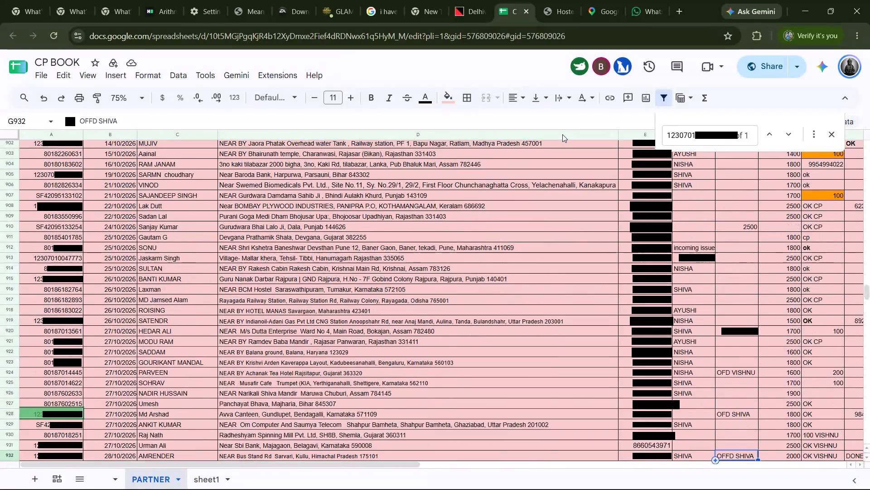
# Check the column G notes from row 932 forward to the 29/10/2026 order in row 951.
pyautogui.press('Down')
pyautogui.press('Down')
pyautogui.press('Down')
pyautogui.press('Down')
pyautogui.press('Down')
pyautogui.press('Down')
pyautogui.press('Down')
pyautogui.press('Down')
pyautogui.press('Down')
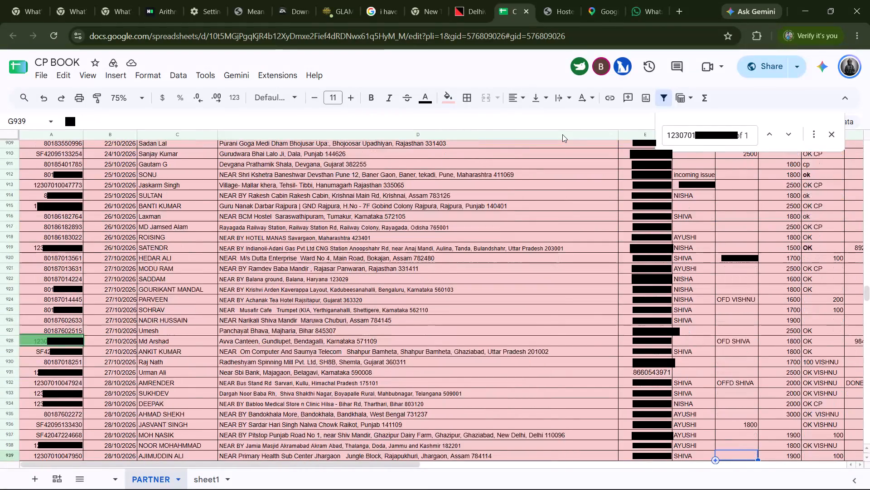
pyautogui.press('Down')
pyautogui.press('Down')
pyautogui.press('Down')
pyautogui.press('Down')
pyautogui.press('Down')
pyautogui.press('Down')
pyautogui.press('Down')
pyautogui.press('Down')
pyautogui.press('Down')
pyautogui.press('Down')
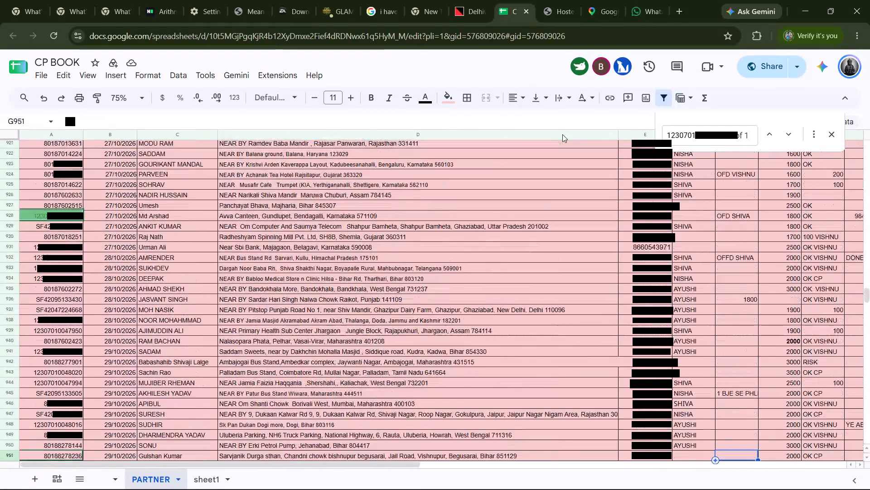
# Check the column G notes from row 951 through the 30/10/2026 orders to the 31/10/2026 order in row 973.
pyautogui.press('Down')
pyautogui.press('Down')
pyautogui.press('Down')
pyautogui.press('Down')
pyautogui.press('Down')
pyautogui.press('Down')
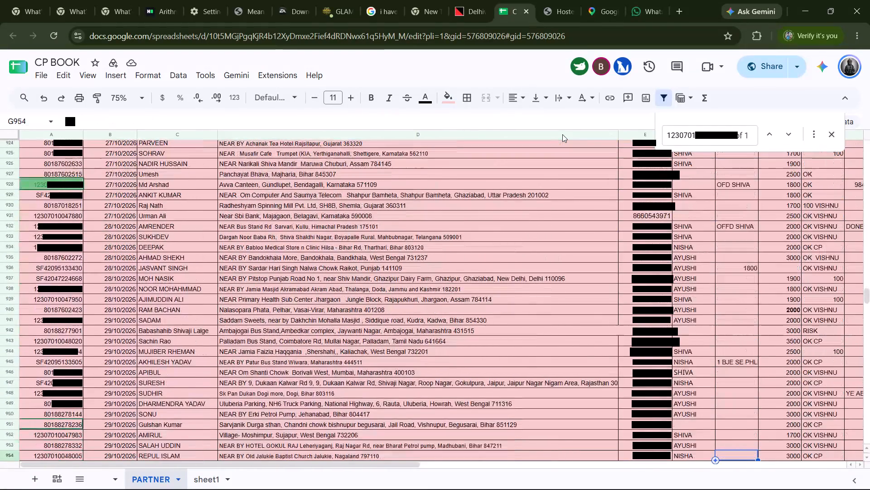
pyautogui.press('Down')
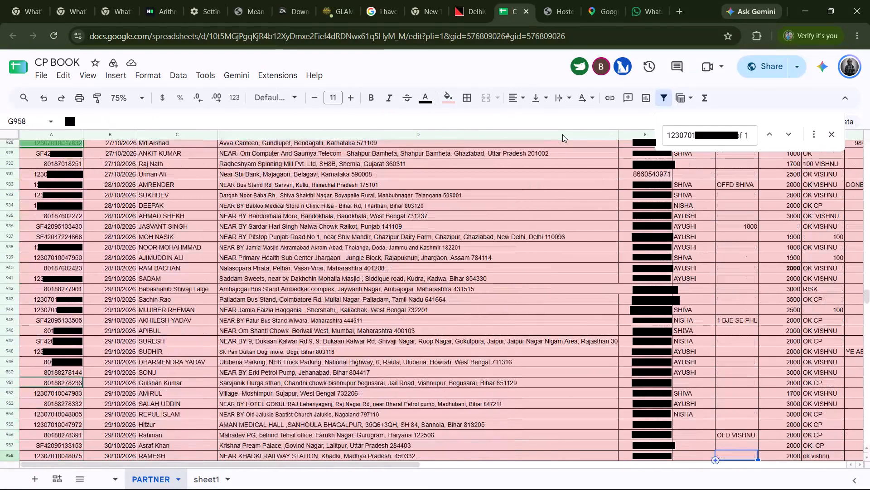
pyautogui.press('Down')
pyautogui.press('Down')
pyautogui.press('Down')
pyautogui.press('Down')
pyautogui.press('Down')
pyautogui.press('Down')
pyautogui.press('Down')
pyautogui.press('Down')
pyautogui.press('Down')
pyautogui.press('Down')
pyautogui.press('Down')
pyautogui.press('Down')
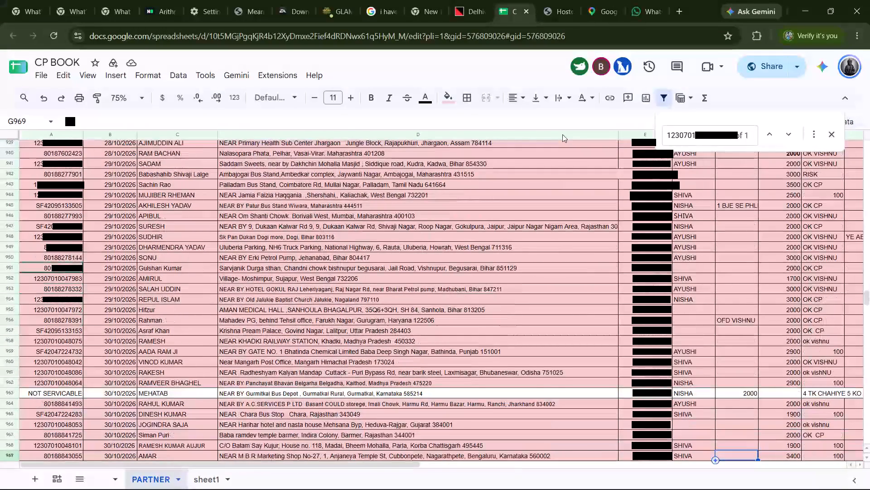
pyautogui.press('Down')
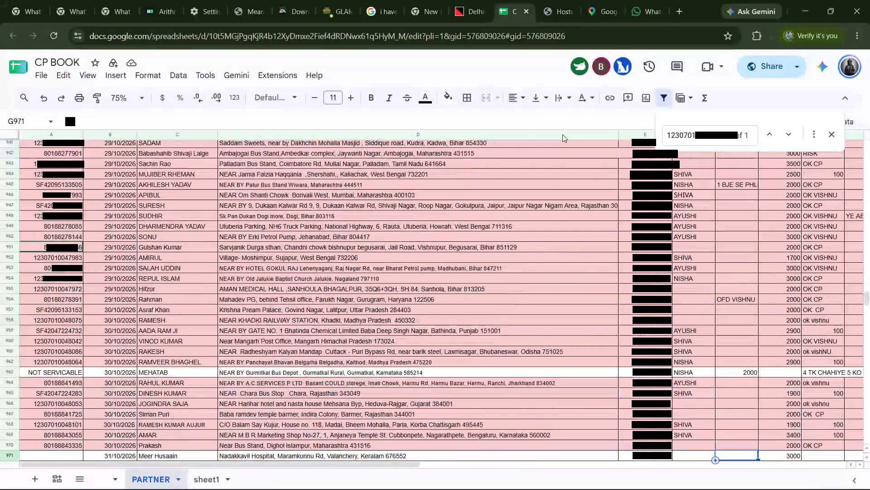
pyautogui.press('Down')
pyautogui.press('Down')
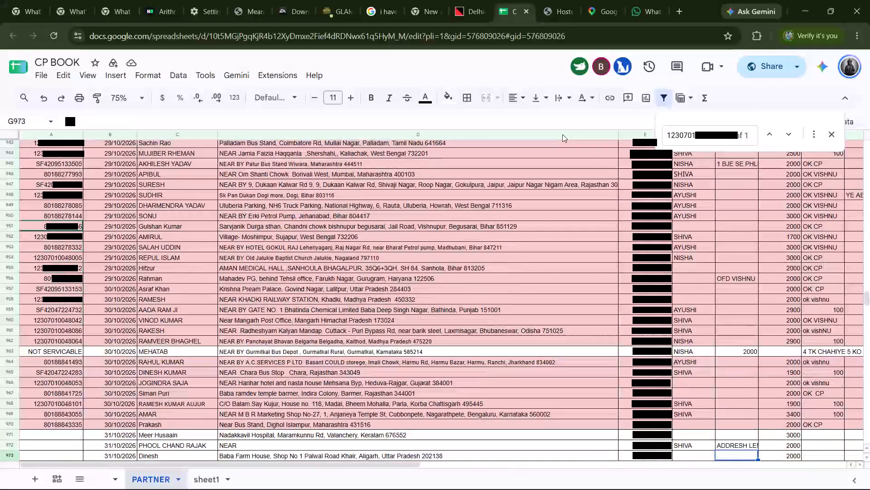
# Search the PARTNER sheet for the order number containing 47973.
pyautogui.hotkey('ctrl', 'f')
pyautogui.press('BackSpace')
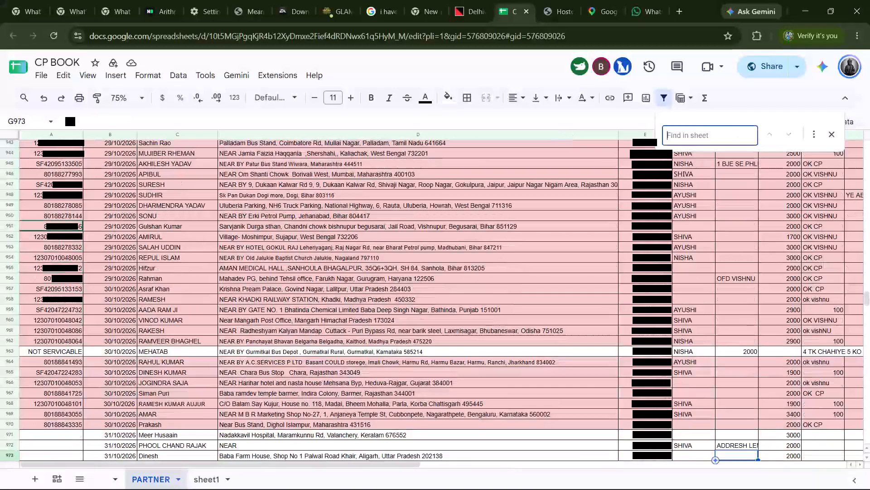
pyautogui.write('1200')
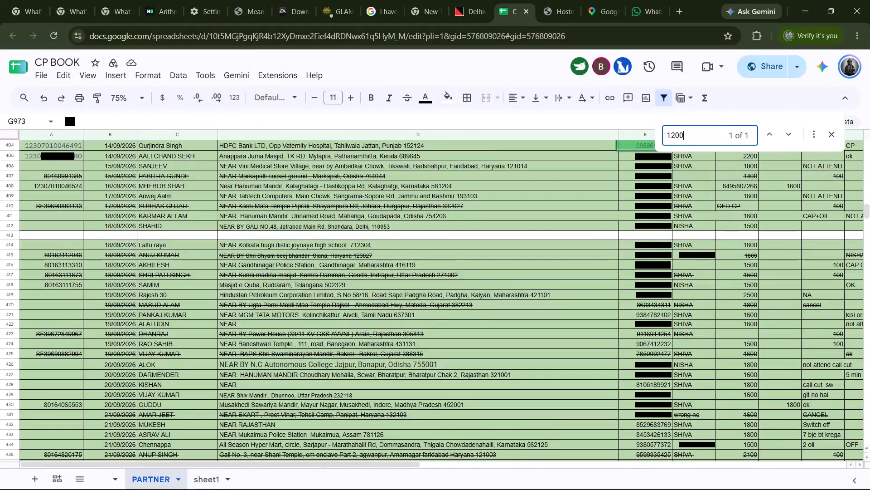
pyautogui.press('BackSpace')
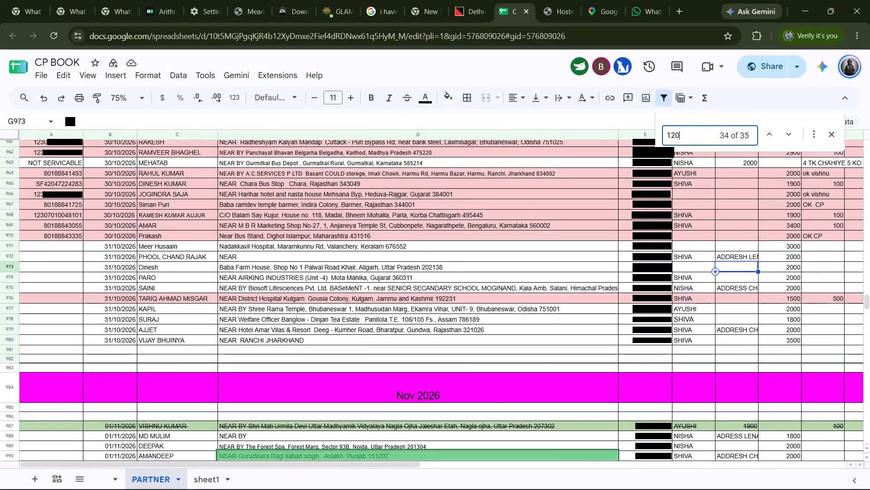
pyautogui.press('BackSpace')
pyautogui.press('BackSpace')
pyautogui.press('BackSpace')
pyautogui.press('7')
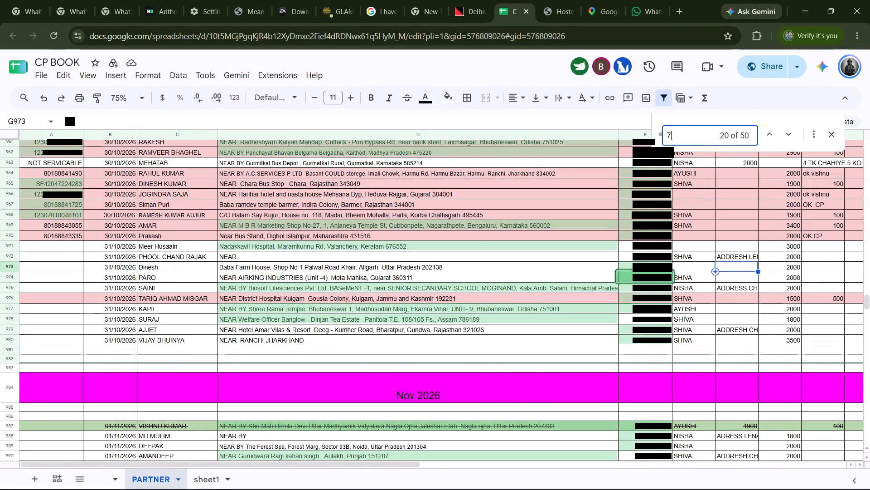
pyautogui.press('BackSpace')
pyautogui.write('4794')
pyautogui.press('BackSpace')
pyautogui.write('73')
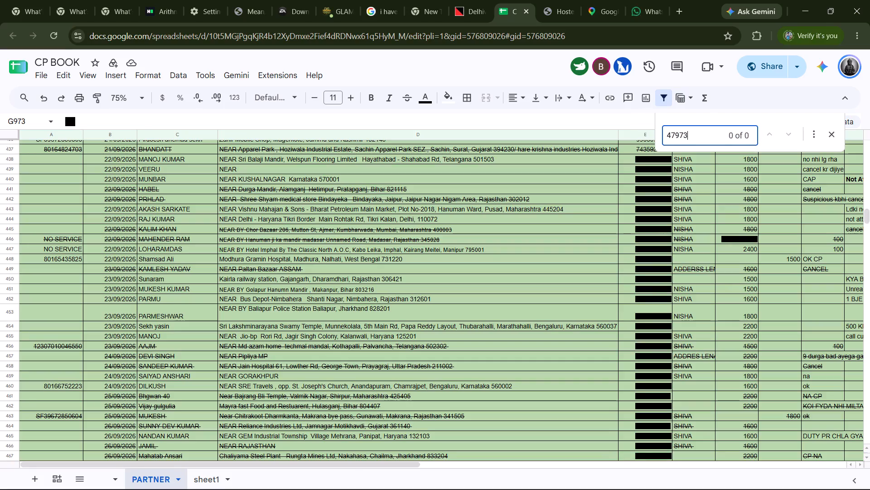
# Search the PARTNER sheet for the order number containing 47913.
pyautogui.press('BackSpace')
pyautogui.press('BackSpace')
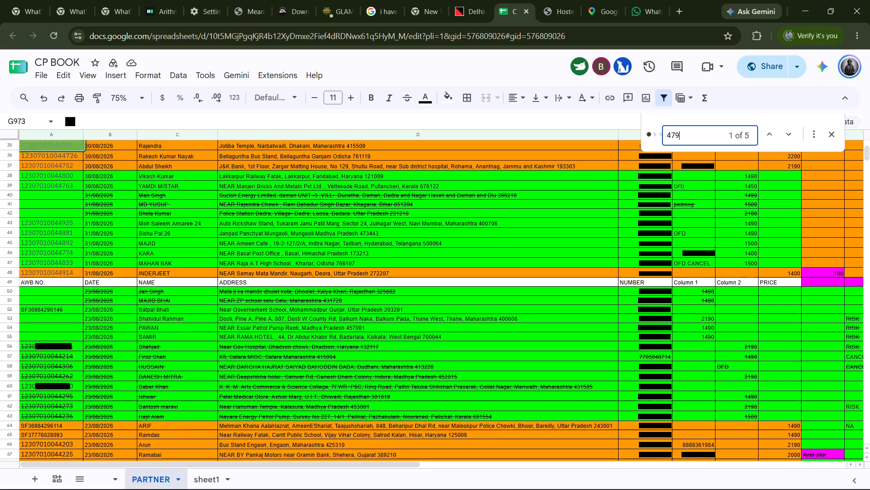
pyautogui.write('13')
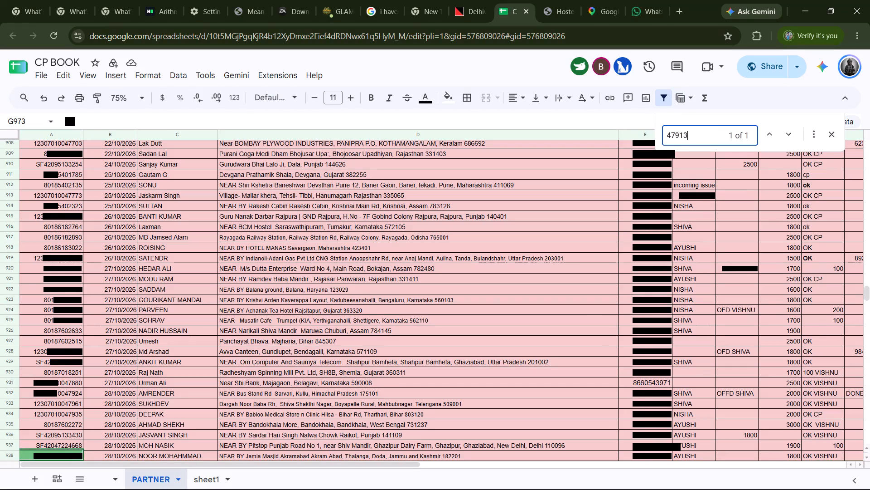
# Enter a note starting with OFD in column G of the 28/10/2026 order in row 938.
pyautogui.click(695, 457)
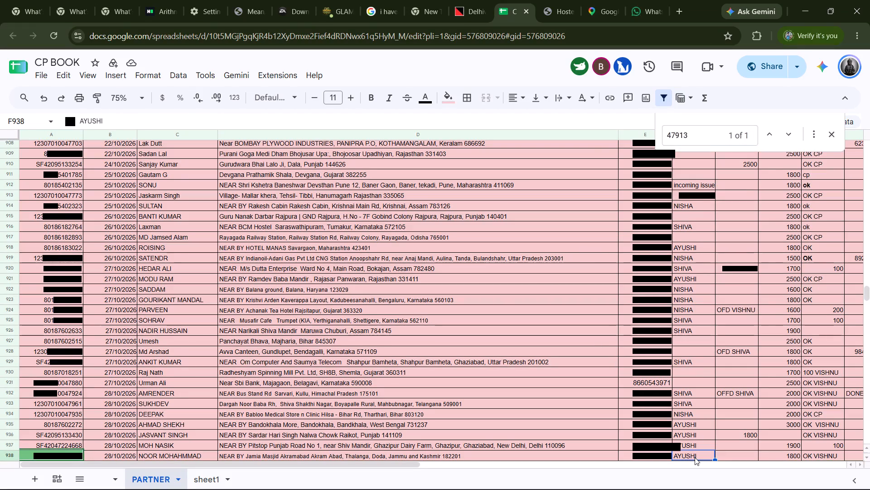
pyautogui.press('Right')
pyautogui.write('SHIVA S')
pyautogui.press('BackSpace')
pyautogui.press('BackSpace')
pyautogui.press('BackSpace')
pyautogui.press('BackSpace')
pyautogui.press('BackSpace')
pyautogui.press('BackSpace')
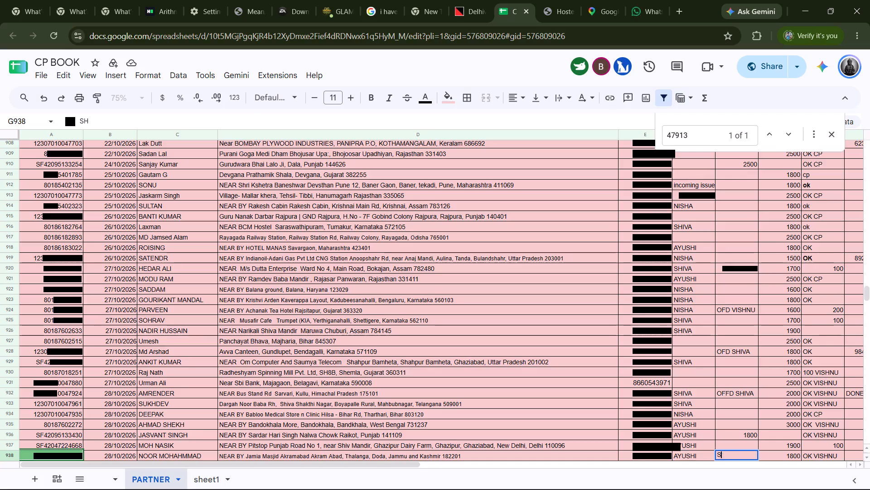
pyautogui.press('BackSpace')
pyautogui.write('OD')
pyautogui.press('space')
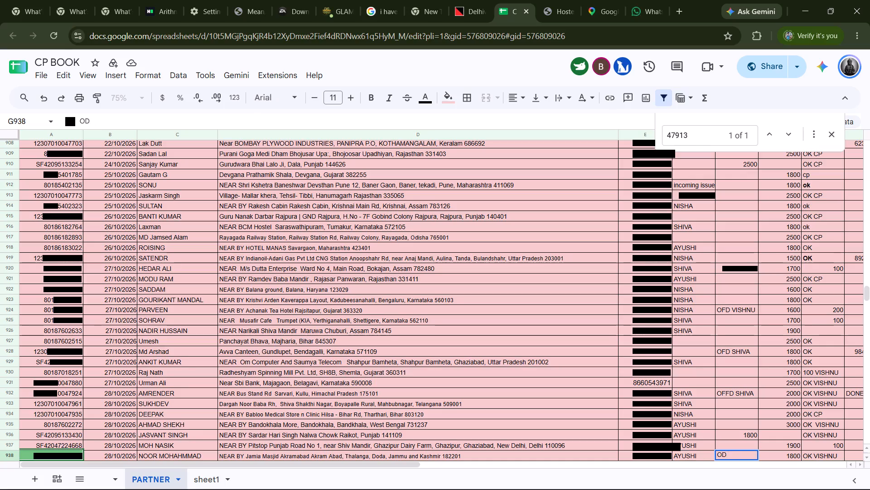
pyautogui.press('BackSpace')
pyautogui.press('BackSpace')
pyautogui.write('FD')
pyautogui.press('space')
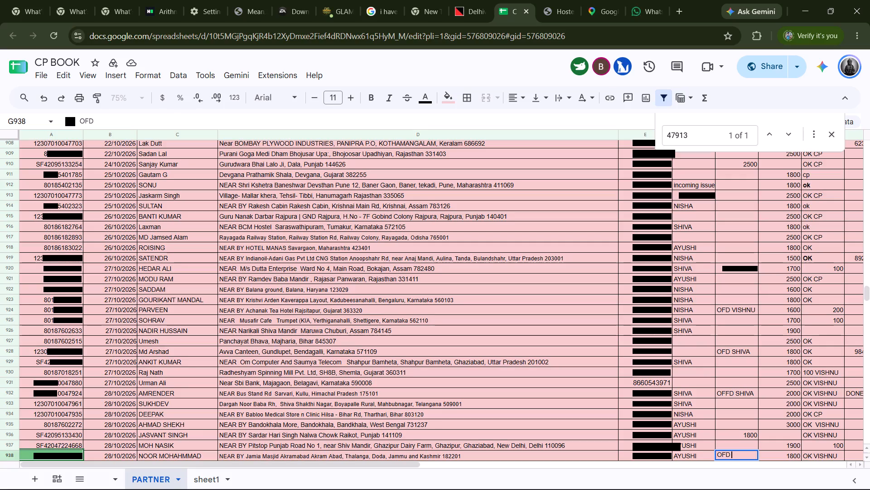
# Complete the column G note of the 28/10/2026 order in row 938 so it reads OFD SHIVA.
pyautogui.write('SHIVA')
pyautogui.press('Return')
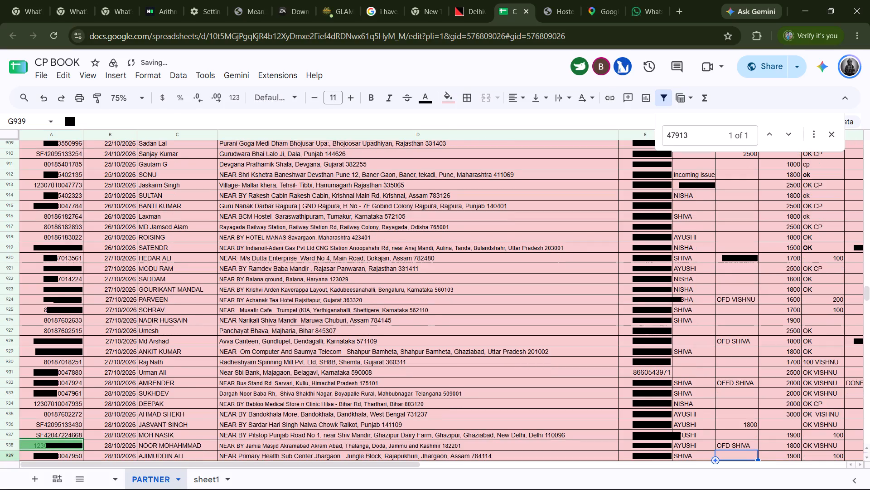
# Review the row 938 order's details across its columns, from the status and remark cells back to the address and customer name.
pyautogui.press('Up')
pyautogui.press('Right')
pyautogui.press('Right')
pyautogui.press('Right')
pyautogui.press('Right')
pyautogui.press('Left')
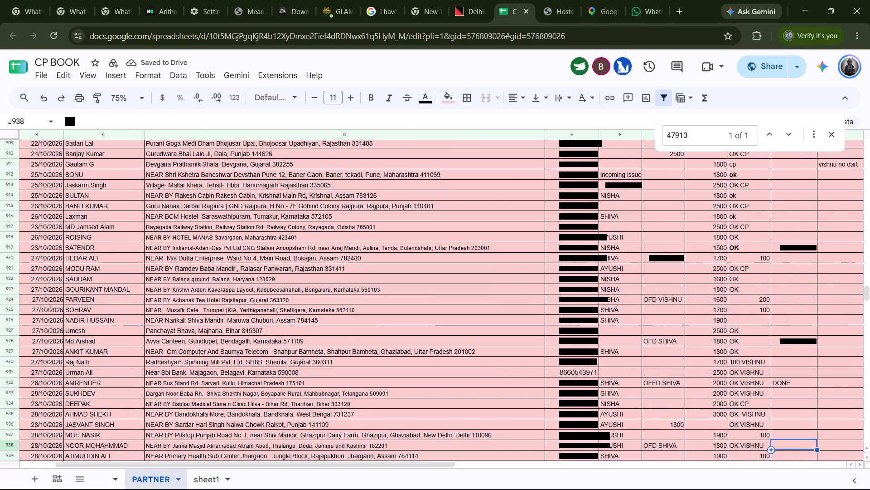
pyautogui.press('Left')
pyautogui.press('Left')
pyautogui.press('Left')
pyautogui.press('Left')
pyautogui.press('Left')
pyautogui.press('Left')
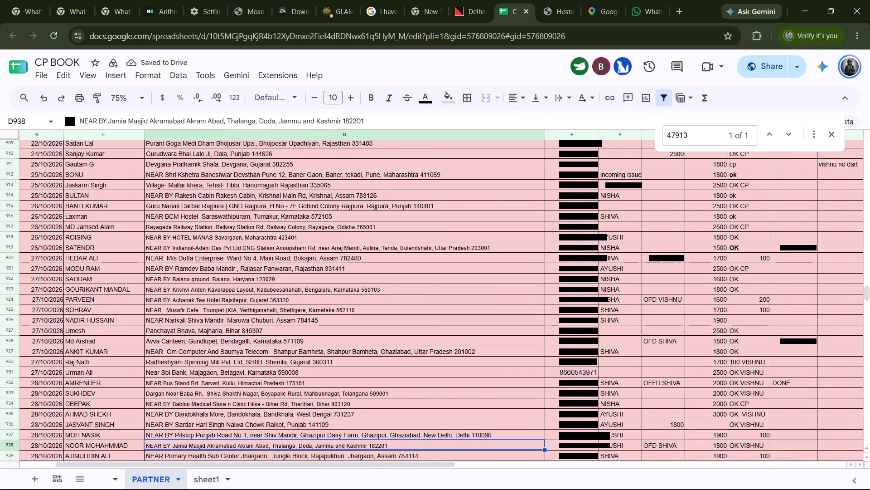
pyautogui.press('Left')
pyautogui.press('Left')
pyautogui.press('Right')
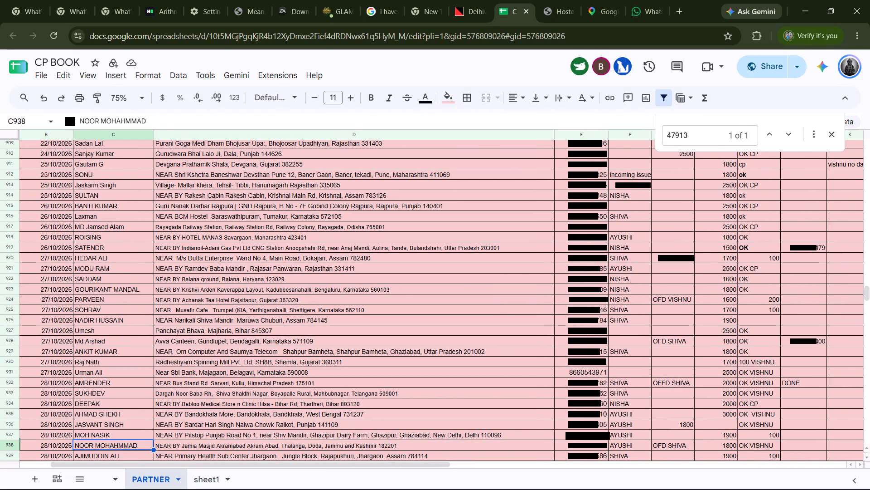
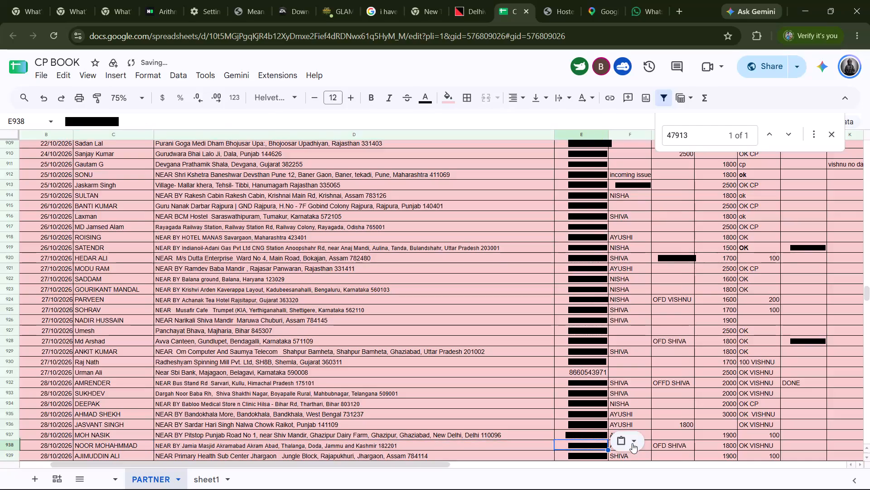
# Review the details of the 28/10/2026 order in row 938, from the customer name and address through the handler, OFD note, amount and status.
pyautogui.press('Left')
pyautogui.press('Left')
pyautogui.press('Left')
pyautogui.press('Right')
pyautogui.press('Right')
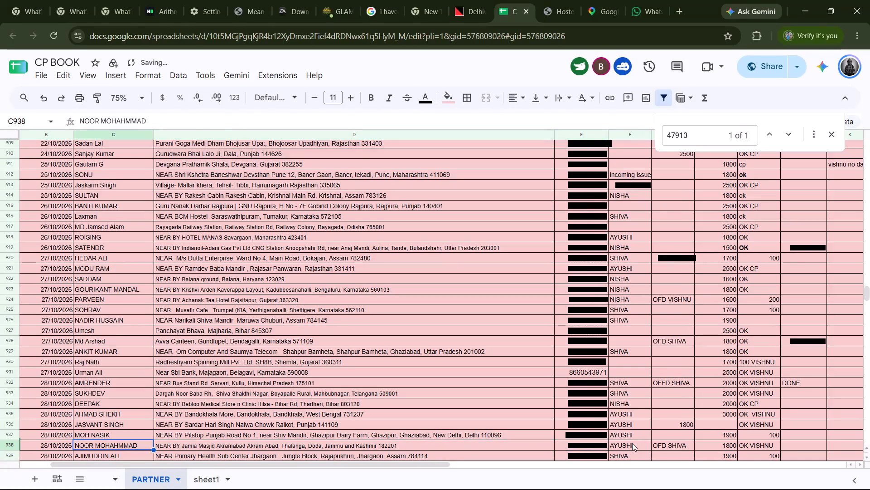
pyautogui.press('Right')
pyautogui.press('Right')
pyautogui.press('Right')
pyautogui.press('Right')
pyautogui.press('Right')
pyautogui.press('Right')
pyautogui.press('Left')
pyautogui.press('Left')
pyautogui.press('Left')
pyautogui.press('Left')
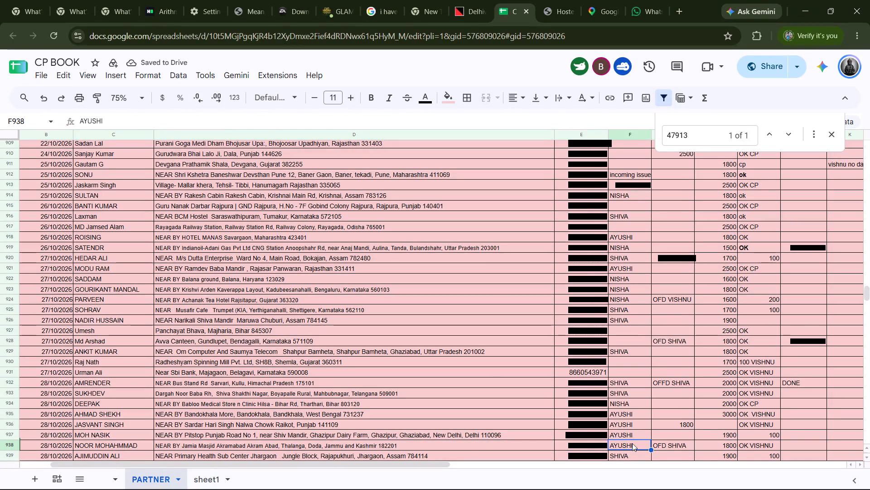
pyautogui.press('Left')
pyautogui.press('Left')
pyautogui.press('Left')
pyautogui.press('Right')
pyautogui.press('Right')
pyautogui.press('Right')
pyautogui.press('Right')
pyautogui.press('Right')
pyautogui.press('Right')
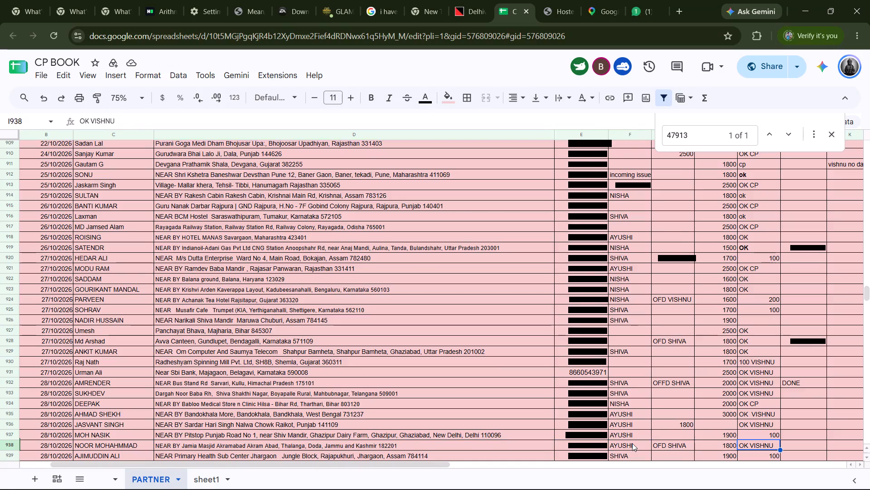
pyautogui.press('Right')
pyautogui.press('Left')
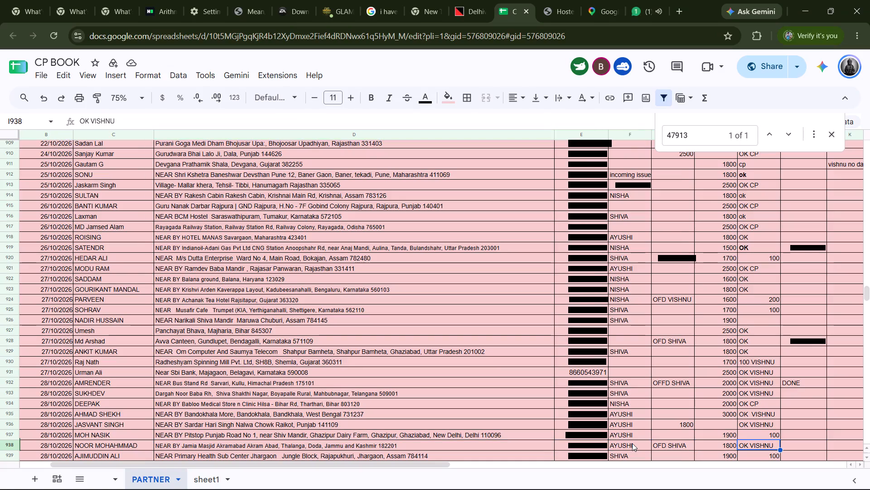
pyautogui.press('Left')
pyautogui.press('Left')
pyautogui.press('Left')
pyautogui.press('Left')
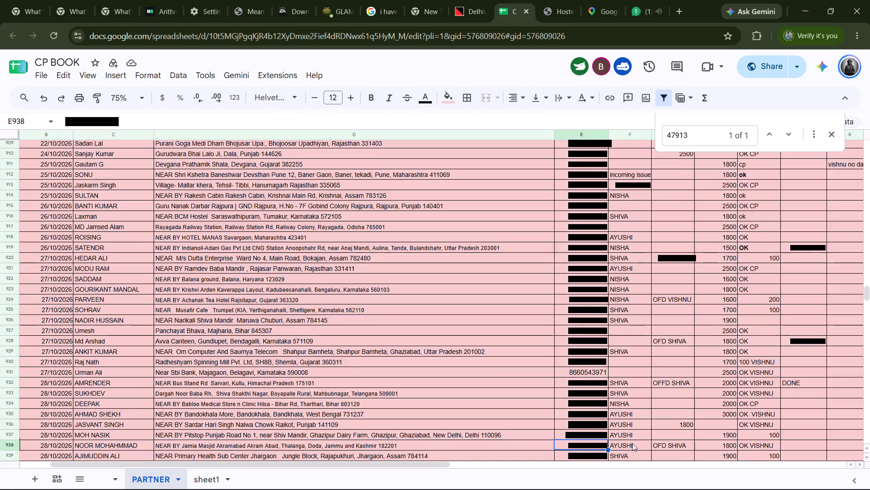
pyautogui.press('Left')
pyautogui.press('Left')
pyautogui.press('Left')
pyautogui.press('Right')
pyautogui.press('Right')
pyautogui.press('Right')
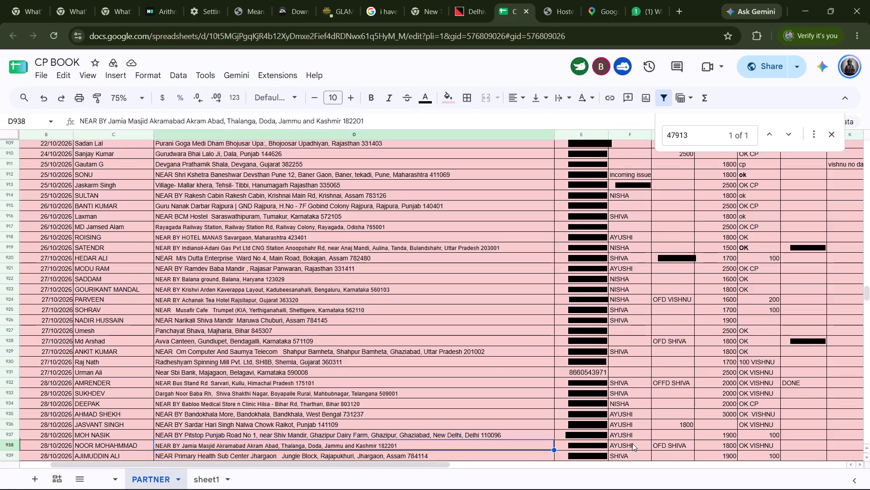
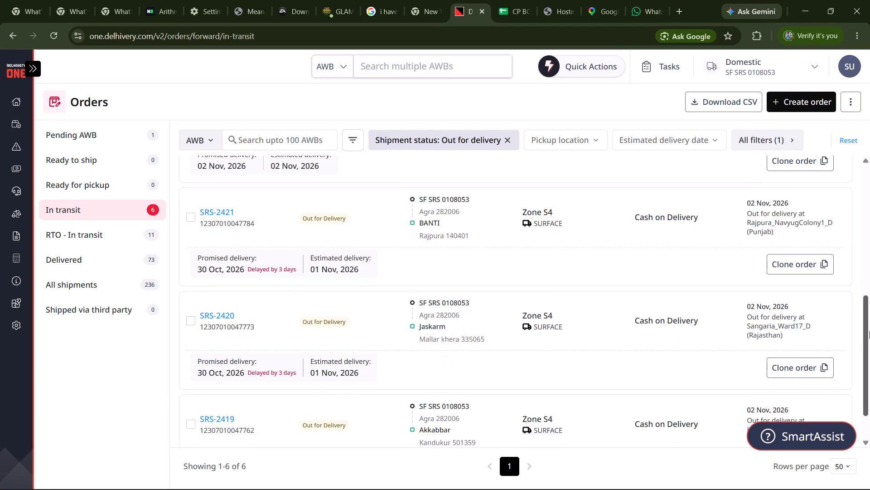
# Review the in-transit orders filtered as out for delivery, from SRS-2419 back to SRS-2430, checking their AWB numbers and delivery status.
pyautogui.moveTo(869, 331); pyautogui.dragTo(869, 332)
pyautogui.moveTo(869, 332); pyautogui.dragTo(869, 404)
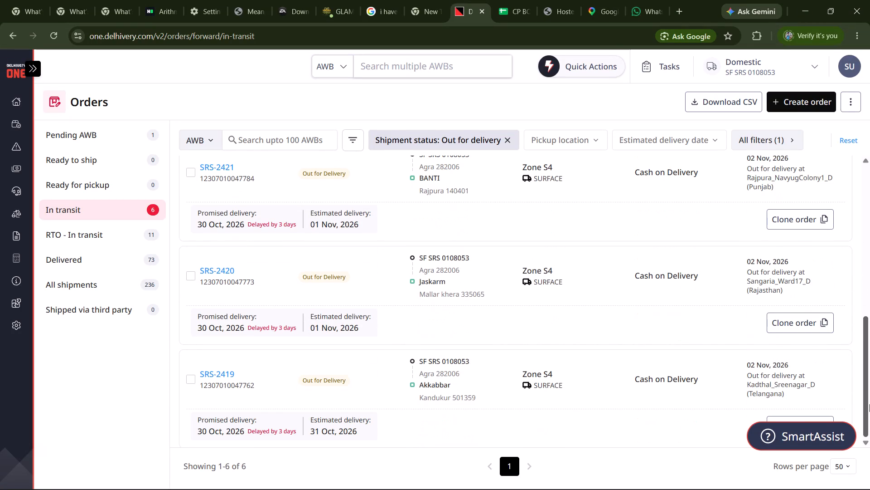
pyautogui.moveTo(869, 404); pyautogui.dragTo(869, 276)
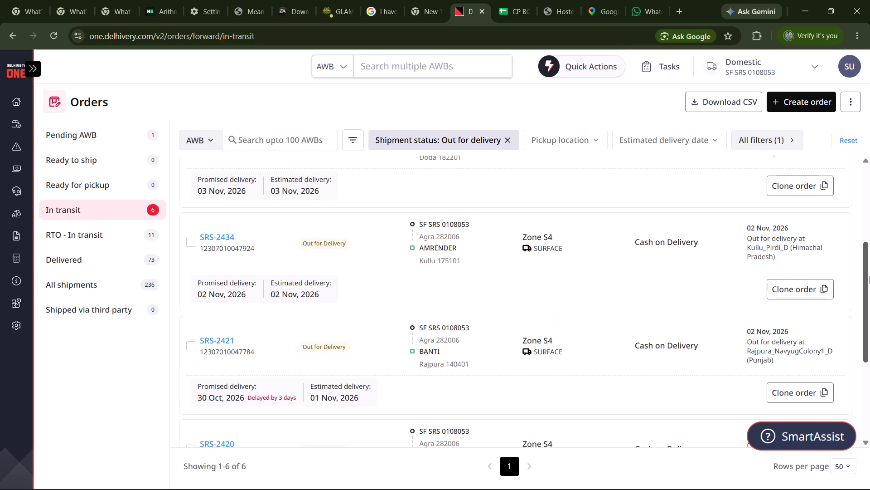
pyautogui.moveTo(869, 276); pyautogui.dragTo(869, 246)
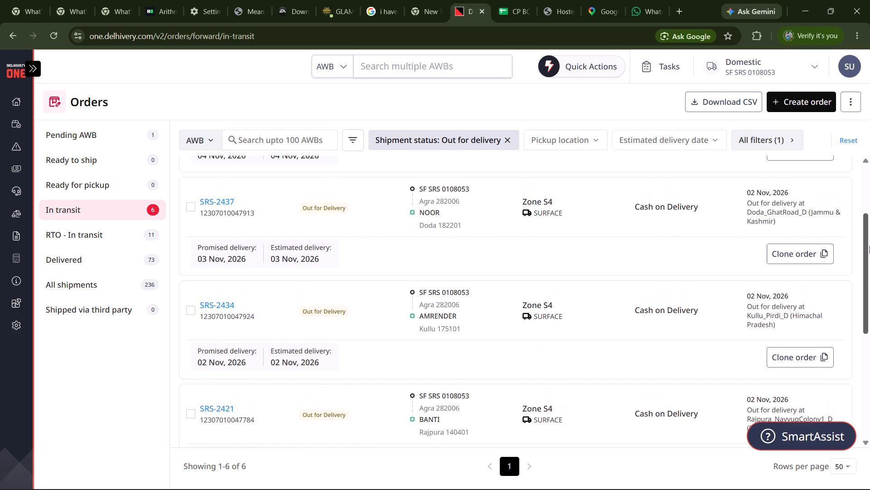
pyautogui.moveTo(869, 246); pyautogui.dragTo(869, 219)
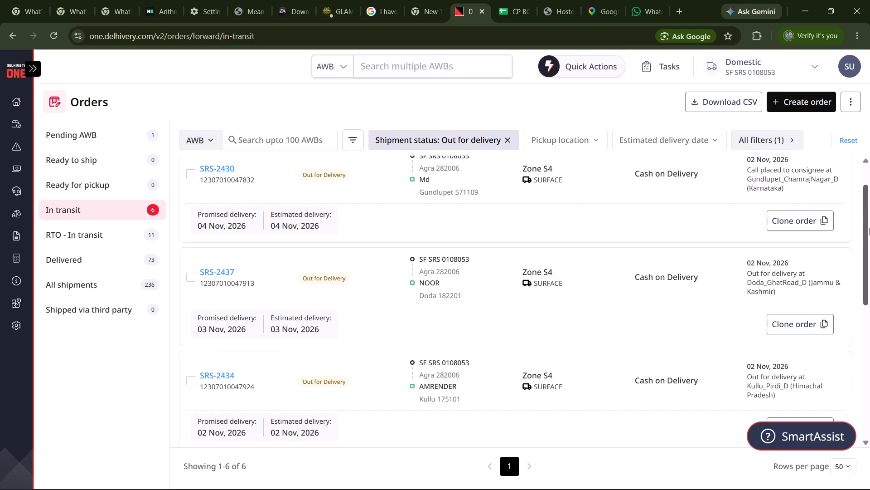
# Check the first orders in Delhivery's out-for-delivery list and return to the CP BOOK sheet.
pyautogui.moveTo(865, 224); pyautogui.dragTo(869, 184)
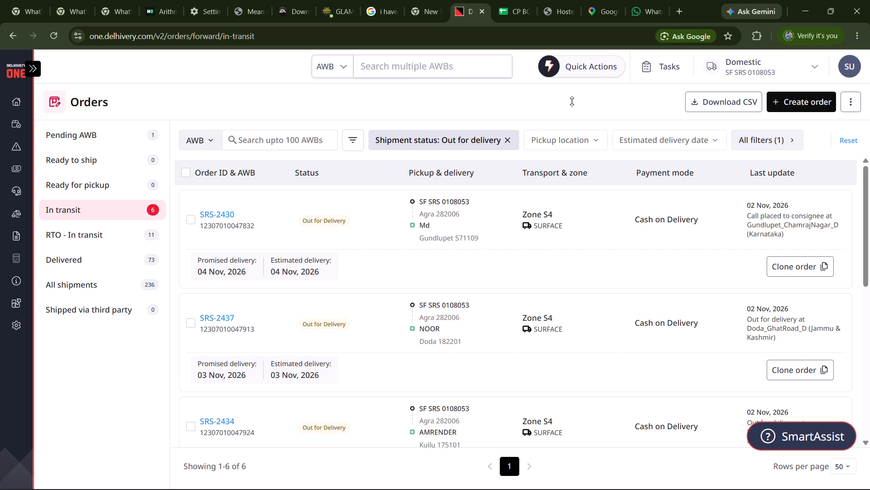
pyautogui.click(519, 8)
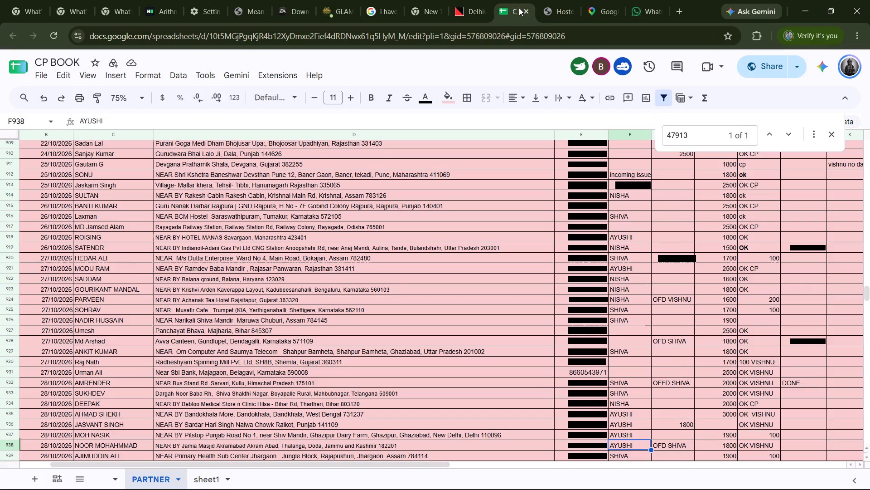
# Switch to voice clearity, refresh the connected calls and run the Call Detail Report for Today with the HostedPBX application.
pyautogui.click(553, 16)
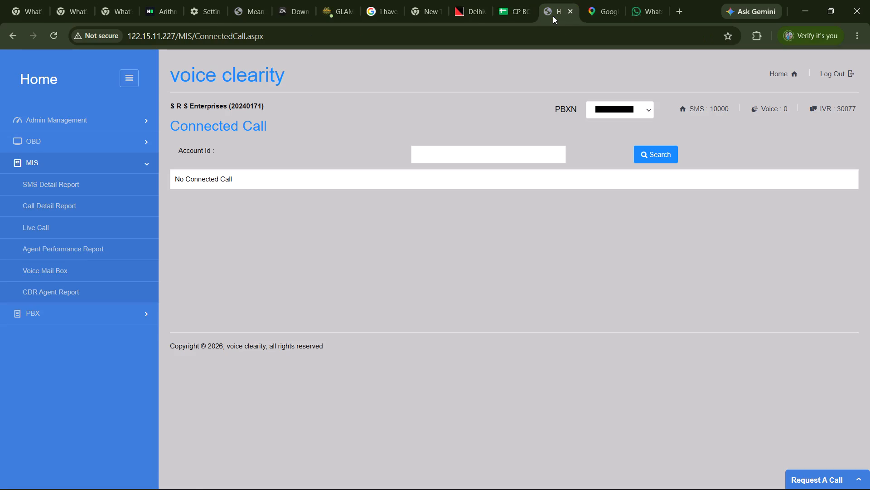
pyautogui.click(639, 159)
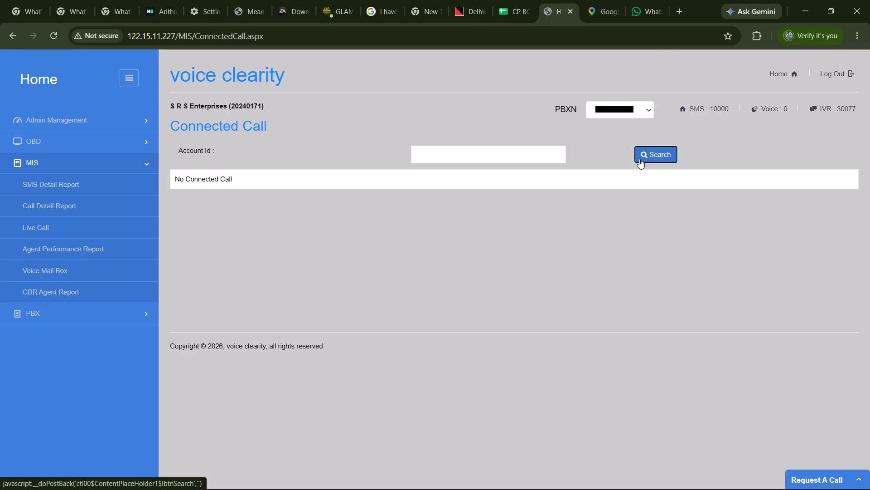
pyautogui.click(75, 203)
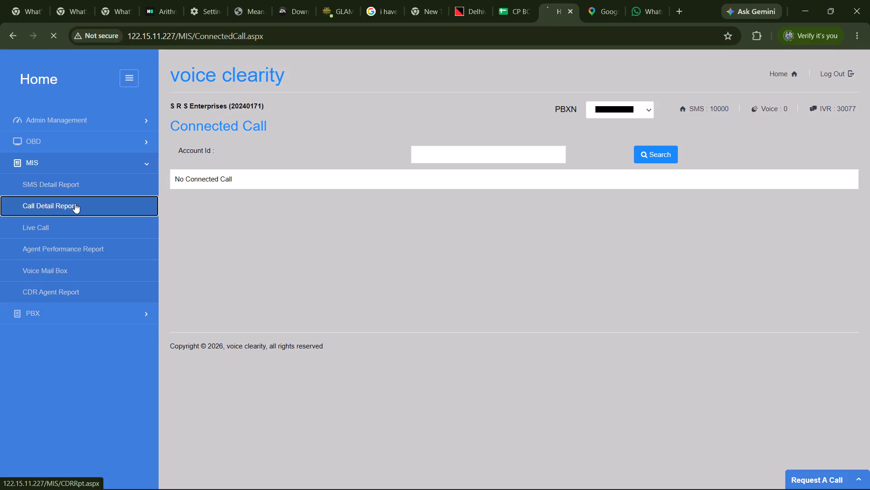
pyautogui.click(812, 203)
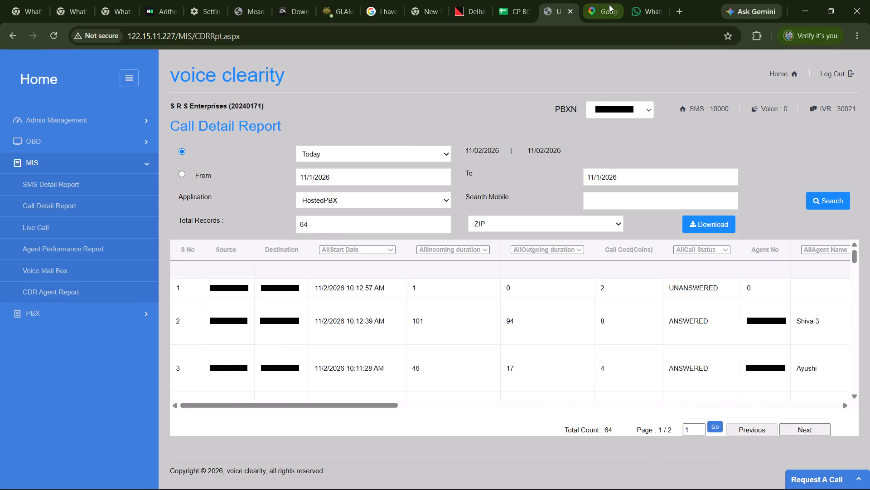
# Return to CP BOOK, clear the sheet search and look through the PARTNER orders from row 917 down to the 31/10/2026 entries.
pyautogui.click(515, 5)
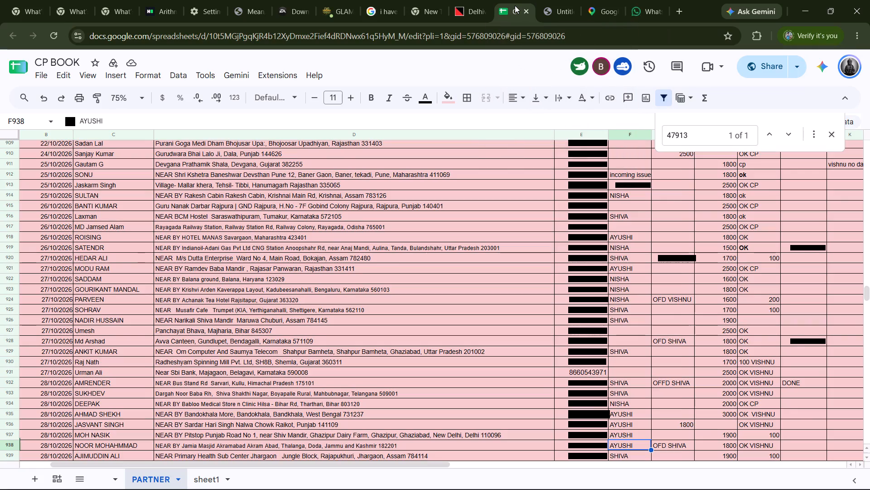
pyautogui.hotkey('ctrl', 'f')
pyautogui.press('BackSpace')
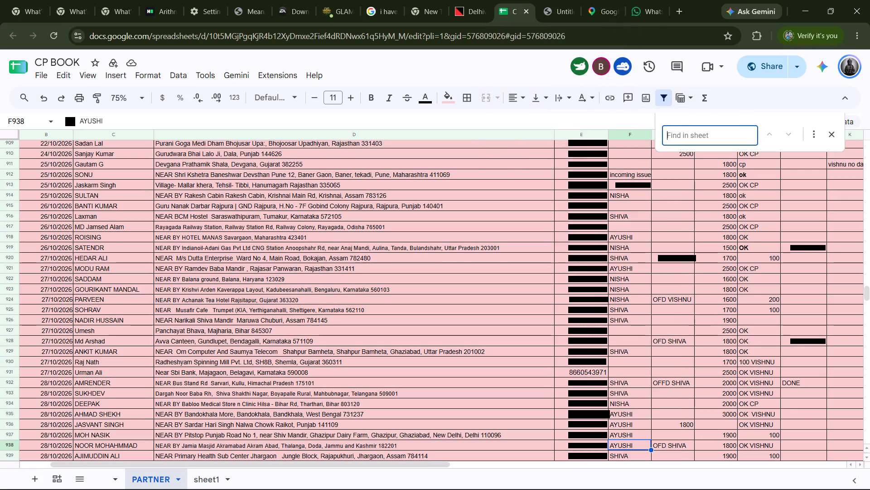
pyautogui.click(730, 225)
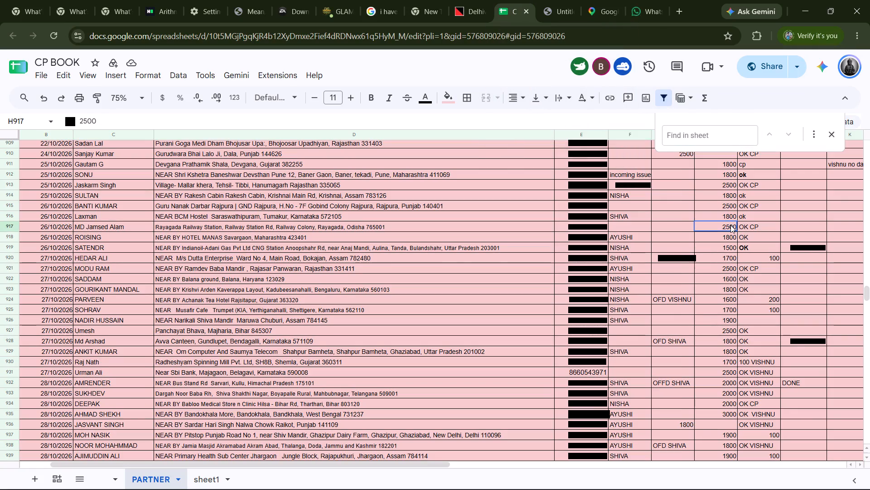
pyautogui.press('Down')
pyautogui.press('Down')
pyautogui.press('Down')
pyautogui.press('Down')
pyautogui.press('Down')
pyautogui.press('Down')
pyautogui.press('Down')
pyautogui.press('Down')
pyautogui.press('Down')
pyautogui.press('Down')
pyautogui.press('Down')
pyautogui.press('Down')
pyautogui.press('Down')
pyautogui.press('Down')
pyautogui.press('Down')
pyautogui.press('Down')
pyautogui.press('Down')
pyautogui.press('Down')
pyautogui.press('Down')
pyautogui.press('Down')
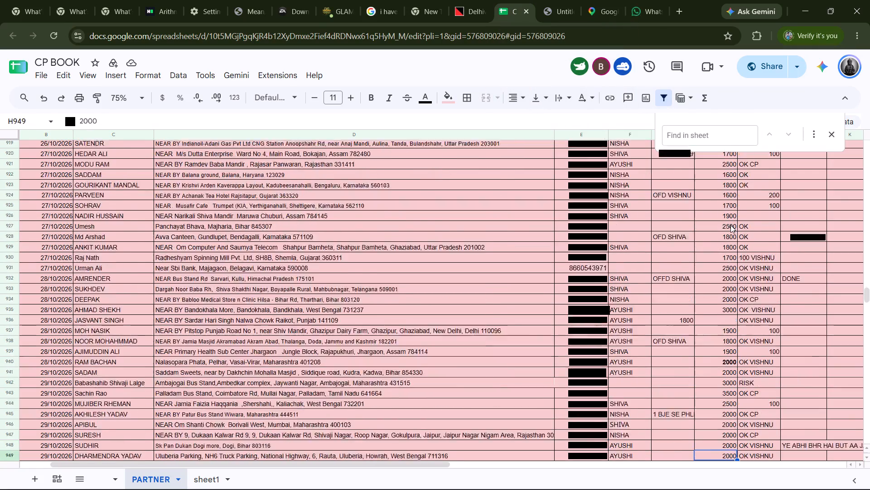
pyautogui.press('Up')
pyautogui.press('Up')
pyautogui.press('Up')
pyautogui.press('Up')
pyautogui.press('Up')
pyautogui.press('Up')
pyautogui.press('Up')
pyautogui.press('Up')
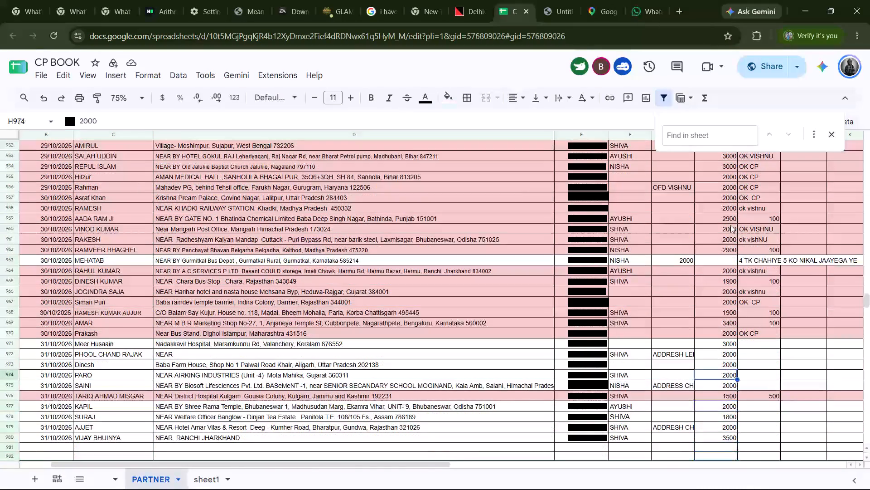
# Check the column G notes from the 31/10/2026 orders up to the OFD VISHNU order in row 956.
pyautogui.press('Left')
pyautogui.press('Left')
pyautogui.press('Right')
pyautogui.press('Up')
pyautogui.press('Up')
pyautogui.press('Up')
pyautogui.press('Up')
pyautogui.press('Up')
pyautogui.press('Up')
pyautogui.press('Up')
pyautogui.press('Up')
pyautogui.press('Up')
pyautogui.press('Up')
pyautogui.press('Up')
pyautogui.press('Up')
pyautogui.press('Up')
pyautogui.press('Up')
pyautogui.press('Up')
pyautogui.press('Up')
pyautogui.press('Up')
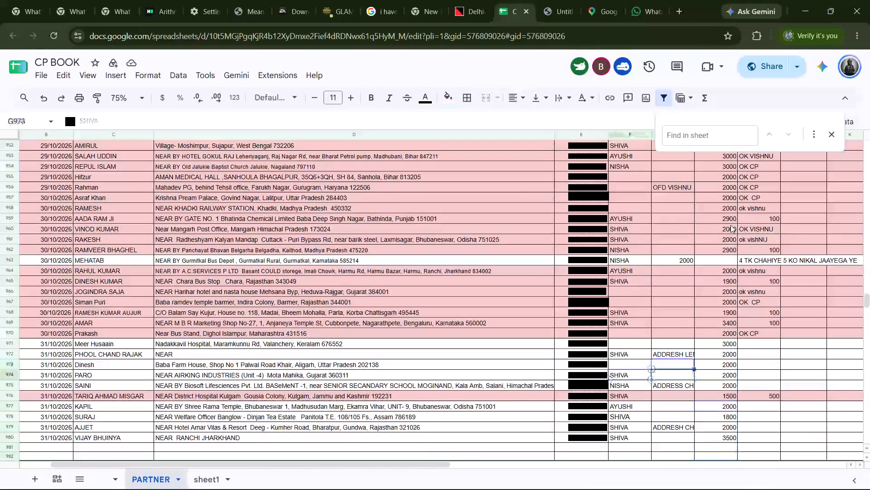
pyautogui.press('Up')
pyautogui.press('Up')
pyautogui.press('Up')
pyautogui.press('Up')
pyautogui.press('Down')
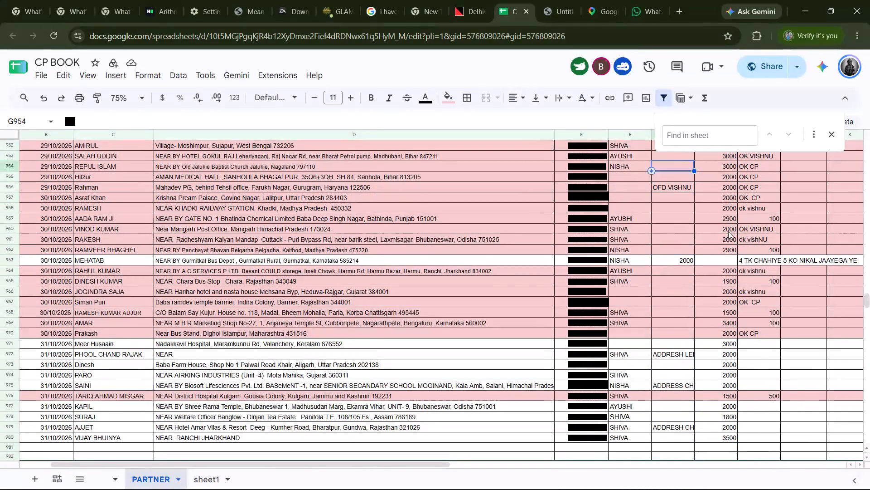
pyautogui.press('Down')
pyautogui.press('Down')
# Examine the tracking number, date, customer and address details of the 29/10/2026 order in row 956.
pyautogui.press('Left')
pyautogui.press('Left')
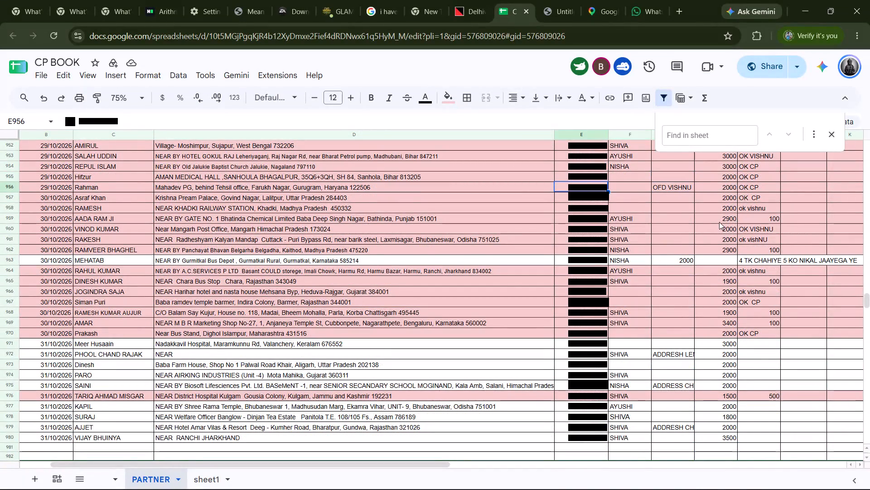
pyautogui.press('Left')
pyautogui.press('Left')
pyautogui.press('Left')
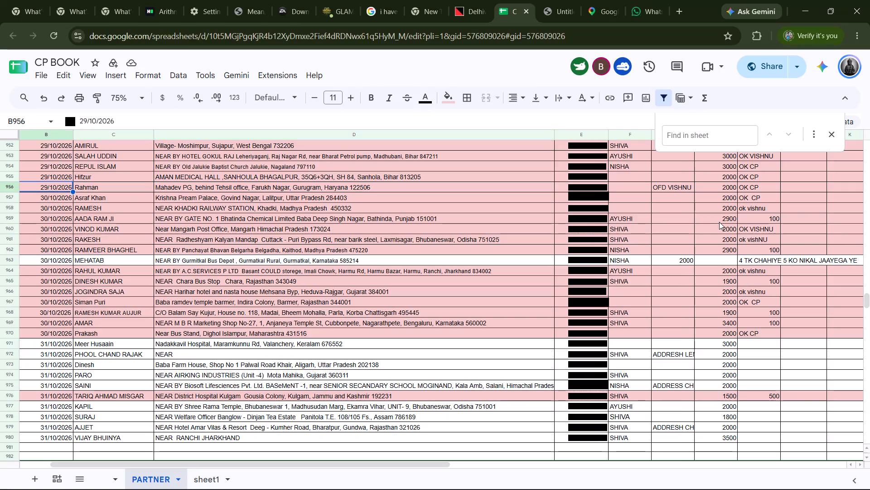
pyautogui.press('Left')
pyautogui.press('Right')
pyautogui.press('Right')
pyautogui.press('Right')
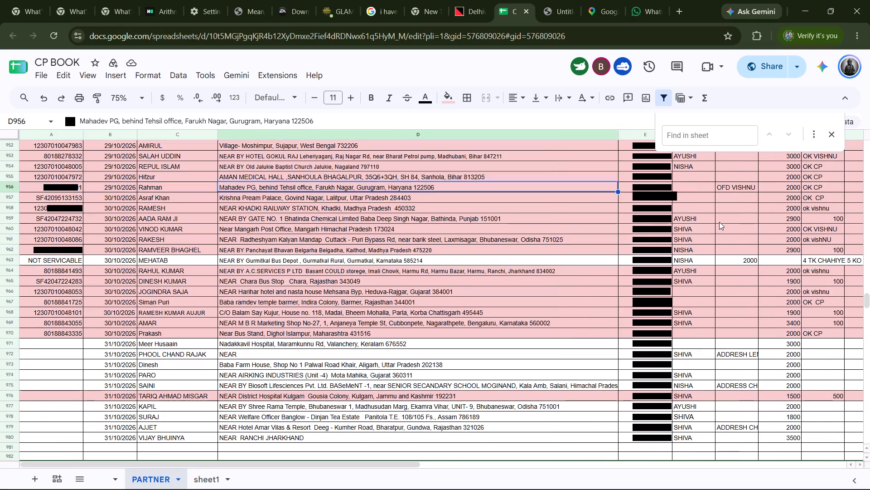
pyautogui.press('Right')
pyautogui.press('Right')
# Check the column F entries from row 956 up to the 28/10/2026 OFD SHIVA order in row 938.
pyautogui.press('Up')
pyautogui.press('Up')
pyautogui.press('Up')
pyautogui.press('Up')
pyautogui.press('Up')
pyautogui.press('Up')
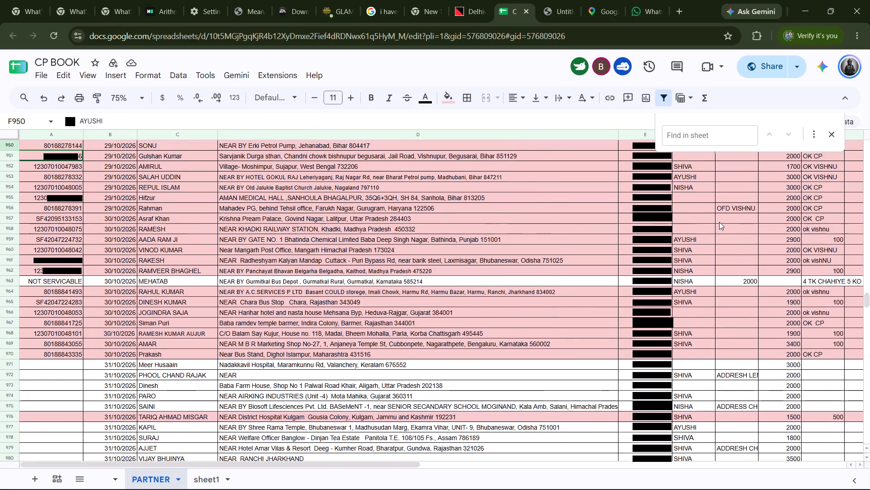
pyautogui.press('Up')
pyautogui.press('Up')
pyautogui.press('Up')
pyautogui.press('Up')
pyautogui.press('Up')
pyautogui.press('Up')
pyautogui.press('Up')
pyautogui.press('Up')
pyautogui.press('Up')
pyautogui.press('Up')
pyautogui.press('Up')
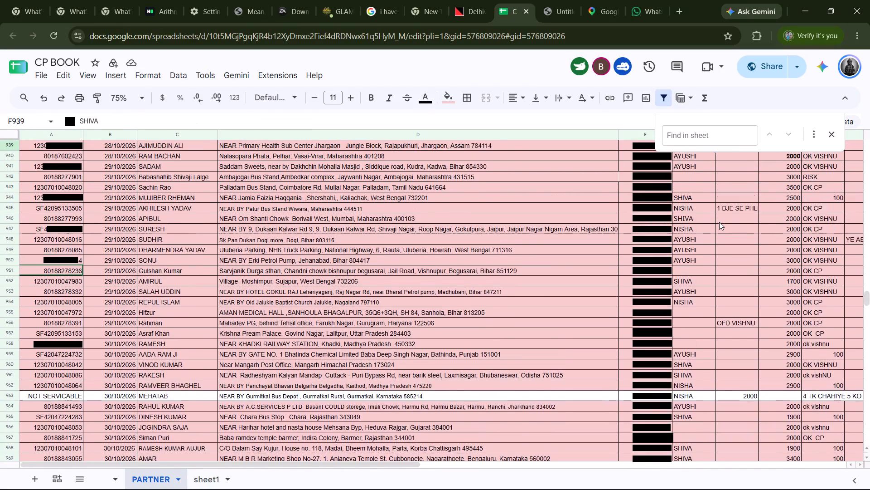
pyautogui.press('Up')
pyautogui.press('Up')
pyautogui.press('Up')
pyautogui.press('Up')
pyautogui.press('Up')
pyautogui.press('Down')
pyautogui.press('Down')
pyautogui.press('Down')
pyautogui.press('Down')
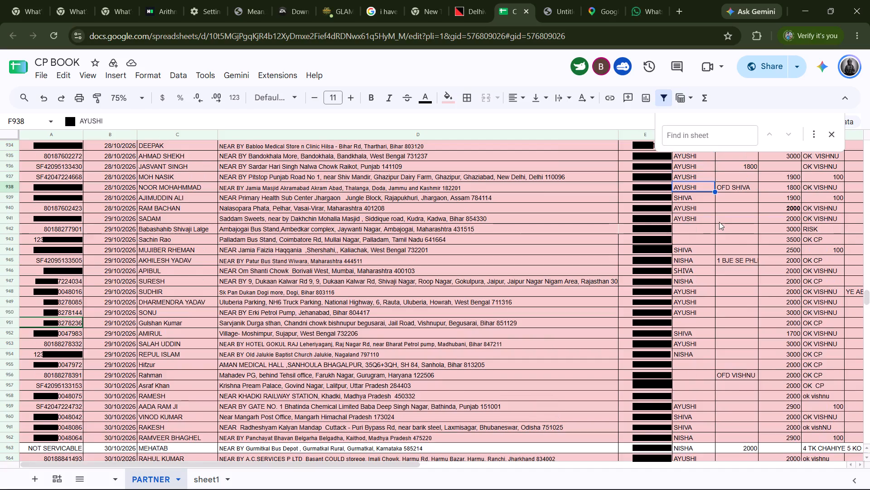
# Examine the customer, address, note and amount details across the 28/10/2026 order in row 938.
pyautogui.press('Left')
pyautogui.press('Left')
pyautogui.press('Left')
pyautogui.press('Right')
pyautogui.press('Right')
pyautogui.press('Right')
pyautogui.press('Right')
pyautogui.press('Right')
pyautogui.press('Right')
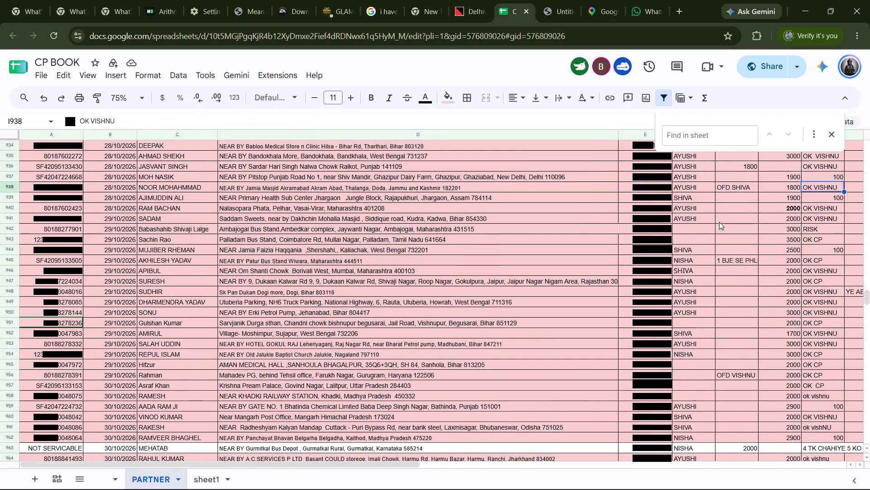
pyautogui.press('Right')
pyautogui.press('Left')
pyautogui.press('Left')
pyautogui.press('Left')
# Check the column G notes above row 938, stopping at the 27/10/2026 OFD SHIVA order in row 928.
pyautogui.press('Up')
pyautogui.press('Up')
pyautogui.press('Up')
pyautogui.press('Up')
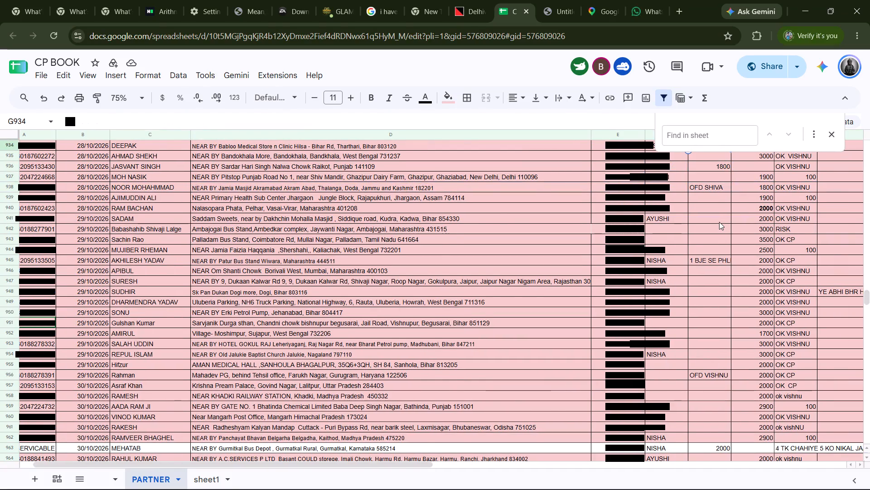
pyautogui.press('Up')
pyautogui.press('Up')
pyautogui.press('Up')
pyautogui.press('Up')
pyautogui.press('Up')
pyautogui.press('Up')
pyautogui.press('Up')
pyautogui.press('Up')
pyautogui.press('Up')
pyautogui.press('Down')
pyautogui.press('Down')
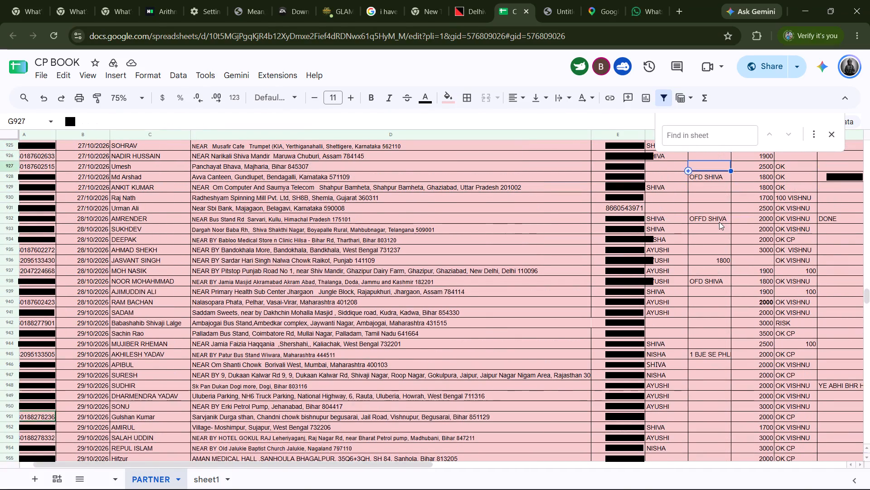
pyautogui.press('Down')
pyautogui.press('Up')
pyautogui.press('Up')
pyautogui.press('Up')
pyautogui.press('Up')
pyautogui.press('Up')
pyautogui.press('Down')
pyautogui.press('Down')
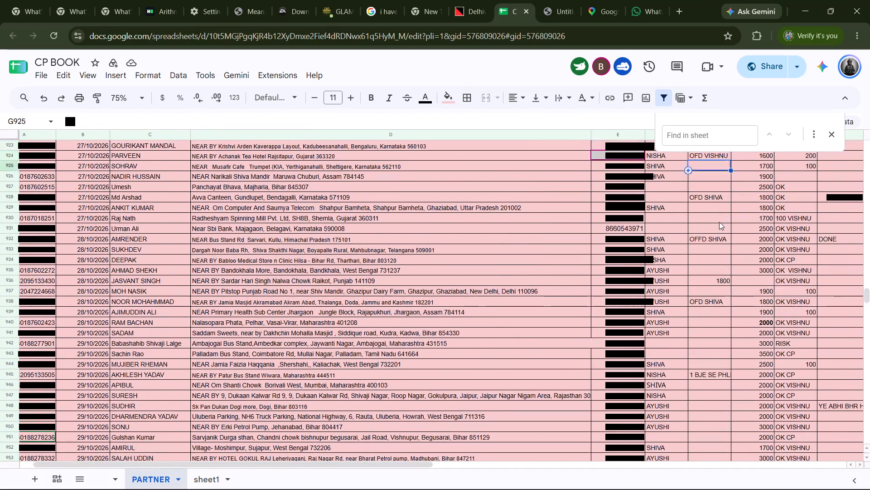
pyautogui.press('Down')
pyautogui.press('Down')
pyautogui.press('Down')
# Examine the customer and address details of the 27/10/2026 order in row 928.
pyautogui.press('Left')
pyautogui.press('Left')
pyautogui.press('Left')
pyautogui.press('Left')
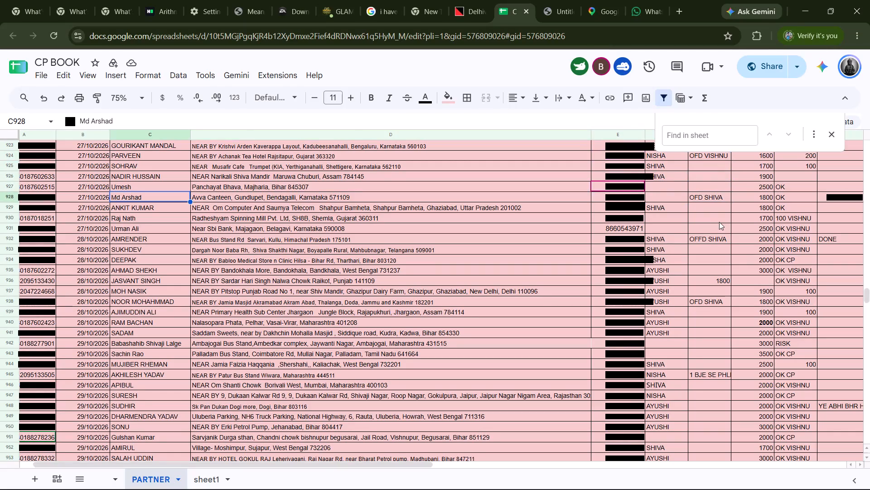
pyautogui.press('Right')
pyautogui.press('Right')
pyautogui.press('Right')
pyautogui.press('Right')
# Check the column G notes from the 27/10/2026 order in row 928 up to the 26/10/2026 order in row 919.
pyautogui.press('Up')
pyautogui.press('Up')
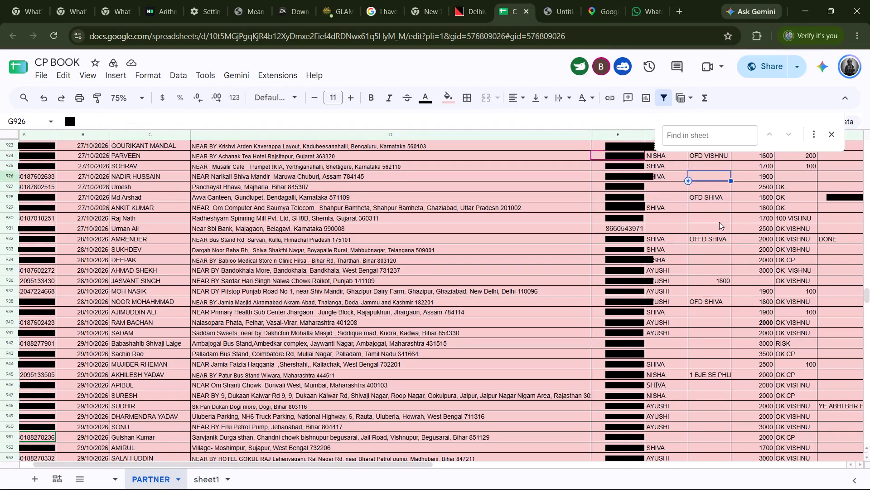
pyautogui.press('Up')
pyautogui.press('Up')
pyautogui.press('Up')
pyautogui.press('Up')
pyautogui.press('Up')
pyautogui.press('Up')
pyautogui.press('Up')
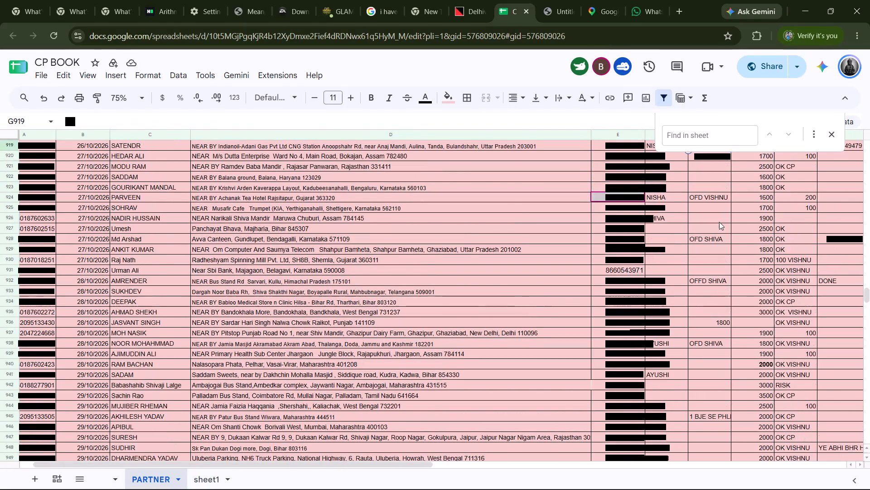
# Review the column G notes from row 919 back down to the 27/10/2026 OFD SHIVA order in row 928.
pyautogui.press('Down')
pyautogui.press('Down')
pyautogui.press('Down')
pyautogui.press('Down')
pyautogui.press('Down')
pyautogui.press('Down')
pyautogui.press('Down')
pyautogui.press('Down')
pyautogui.press('Down')
pyautogui.press('Down')
pyautogui.press('Up')
# Examine the contact, address, customer and date details of the 27/10/2026 OFD SHIVA order in row 928.
pyautogui.press('Left')
pyautogui.press('Left')
pyautogui.press('Left')
pyautogui.press('Left')
pyautogui.press('Left')
pyautogui.press('Left')
pyautogui.press('Left')
pyautogui.press('Left')
pyautogui.press('Left')
pyautogui.press('Left')
pyautogui.press('Left')
pyautogui.press('Left')
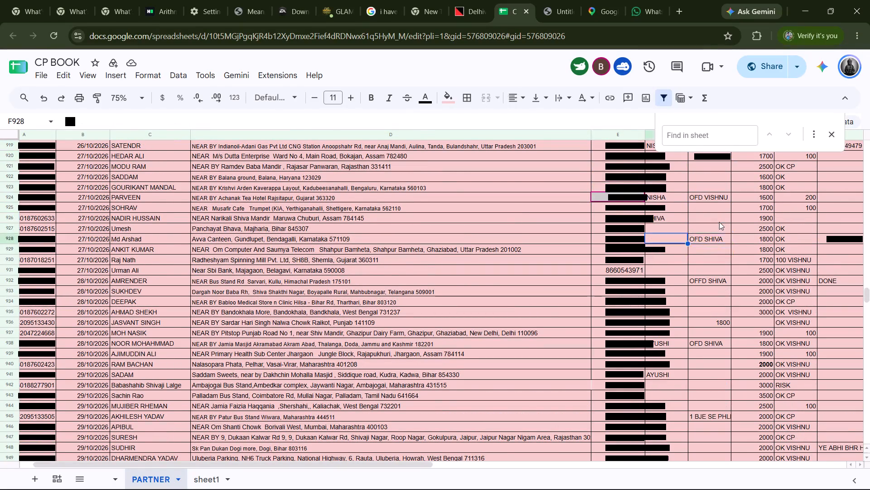
# Examine the shipment number, customer details, column G note, amount and status of the 27/10/2026 OFD SHIVA order in row 928.
pyautogui.press('Right')
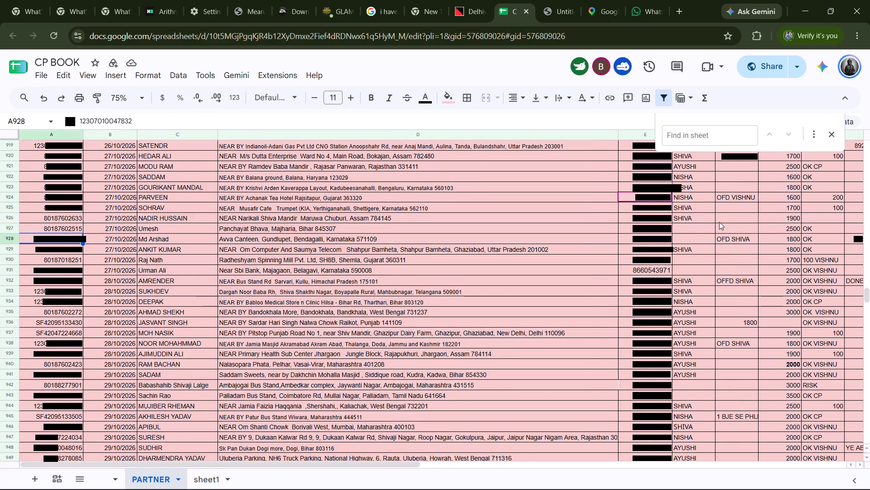
pyautogui.press('Right')
pyautogui.press('Right')
pyautogui.press('Right')
pyautogui.press('Right')
pyautogui.press('Right')
pyautogui.press('Right')
pyautogui.press('Right')
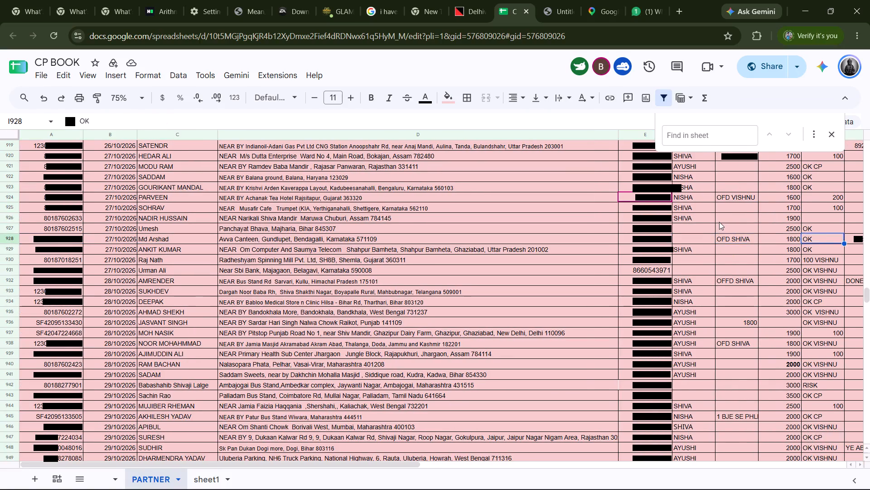
pyautogui.press('Right')
pyautogui.press('Right')
pyautogui.press('Left')
pyautogui.press('Left')
pyautogui.press('Left')
pyautogui.press('Left')
# Examine the date, customer, address, contact and handler details of the 27/10/2026 order in row 926.
pyautogui.press('Up')
pyautogui.press('Up')
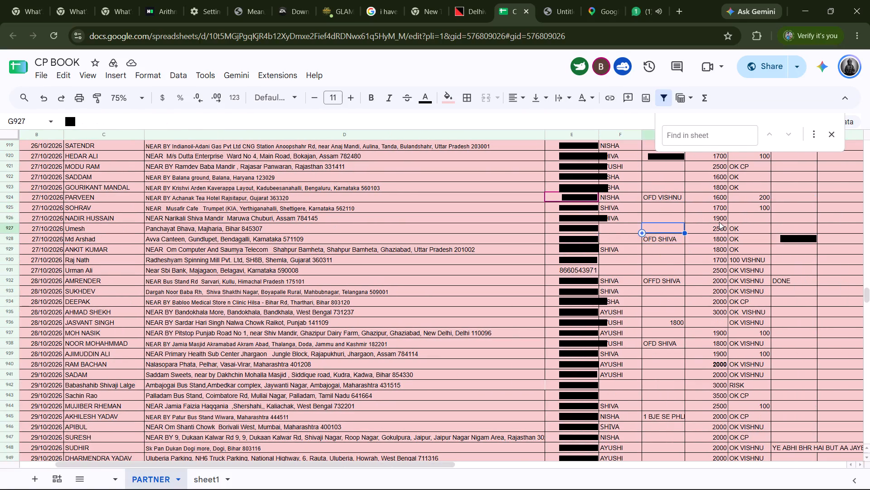
pyautogui.press('Left')
pyautogui.press('Left')
pyautogui.press('Left')
pyautogui.press('Left')
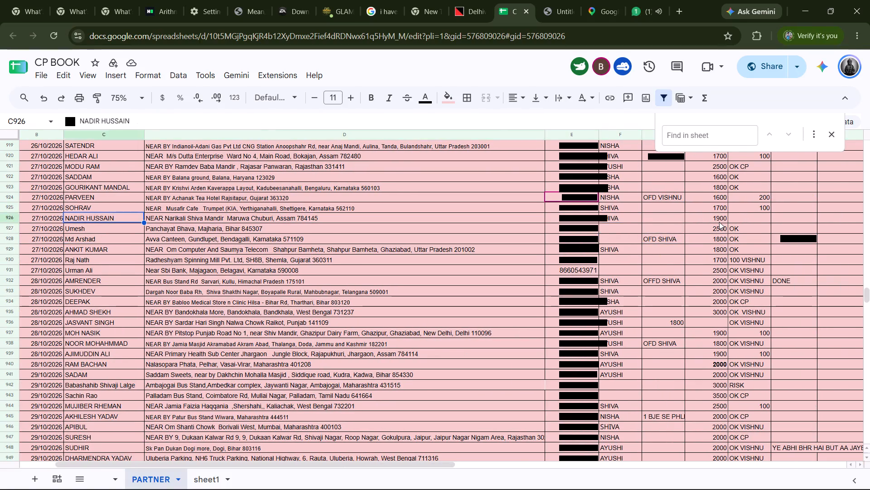
pyautogui.press('Left')
pyautogui.press('Right')
pyautogui.press('Right')
pyautogui.press('Right')
pyautogui.press('Right')
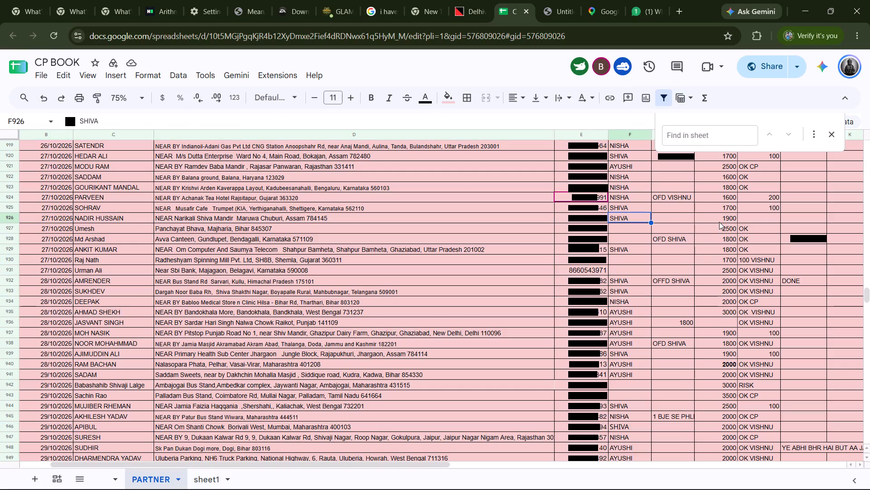
pyautogui.press('Right')
# Examine the address, contact, handler and note of the 27/10/2026 OFD VISHNU order in row 924.
pyautogui.press('Up')
pyautogui.press('Up')
pyautogui.press('Left')
pyautogui.press('Left')
pyautogui.press('Left')
pyautogui.press('Right')
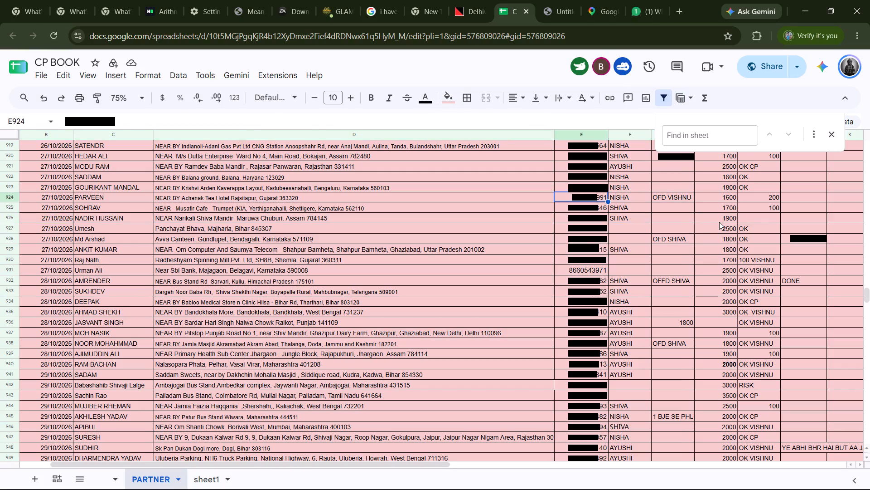
pyautogui.press('Right')
pyautogui.press('Right')
# Review the column G notes from row 924 up past the 16/10/2026 order in row 904.
pyautogui.press('Up')
pyautogui.press('Up')
pyautogui.press('Up')
pyautogui.press('Up')
pyautogui.press('Up')
pyautogui.press('Up')
pyautogui.press('Up')
pyautogui.press('Up')
pyautogui.press('Up')
pyautogui.press('Up')
pyautogui.press('Up')
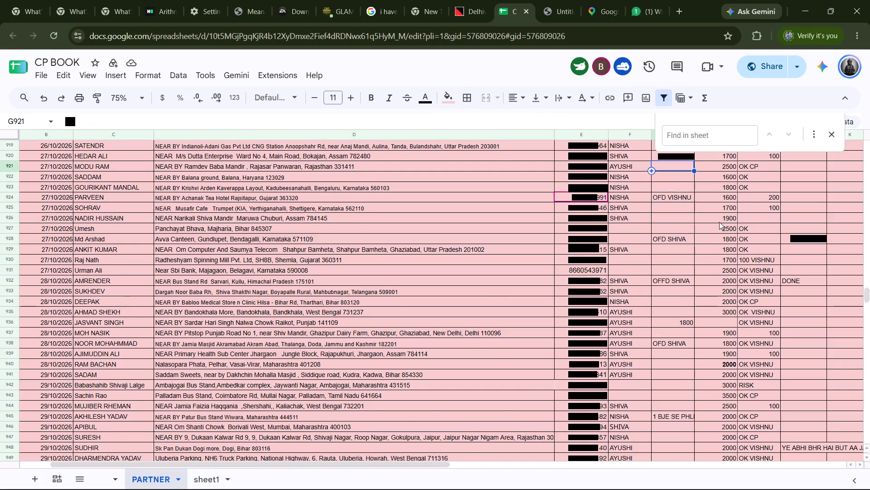
pyautogui.press('Up')
pyautogui.press('Up')
pyautogui.press('Up')
pyautogui.press('Up')
pyautogui.press('Up')
pyautogui.press('Up')
pyautogui.press('Up')
pyautogui.press('Up')
pyautogui.press('Up')
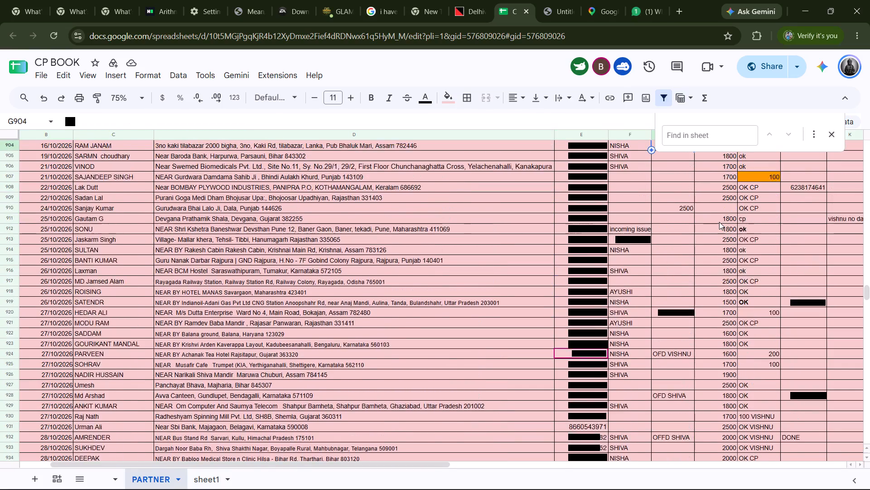
pyautogui.press('Up')
pyautogui.press('Up')
pyautogui.press('Up')
pyautogui.press('Down')
pyautogui.press('Down')
pyautogui.press('Down')
pyautogui.press('Down')
pyautogui.press('Down')
pyautogui.press('Down')
pyautogui.press('Down')
pyautogui.press('Down')
pyautogui.press('Down')
pyautogui.press('Down')
pyautogui.press('Down')
pyautogui.press('Down')
pyautogui.press('Down')
pyautogui.press('Down')
pyautogui.press('Down')
pyautogui.press('Down')
pyautogui.press('Down')
pyautogui.press('Down')
pyautogui.press('Down')
pyautogui.press('Down')
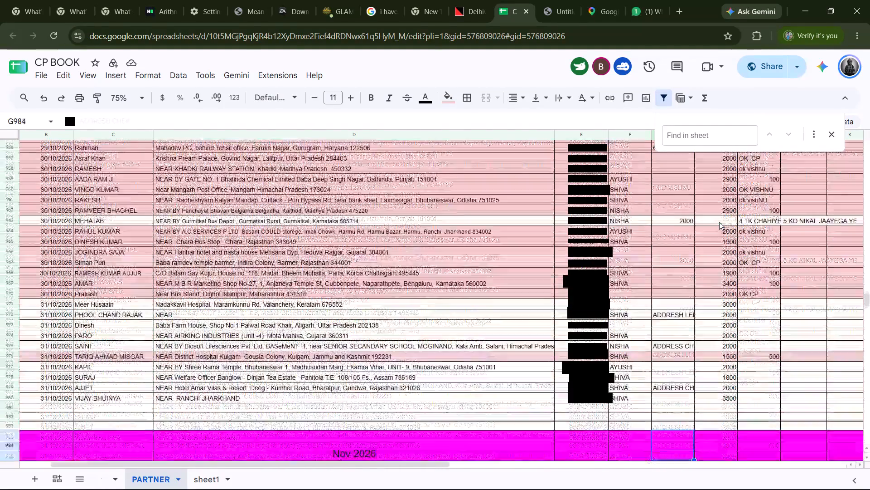
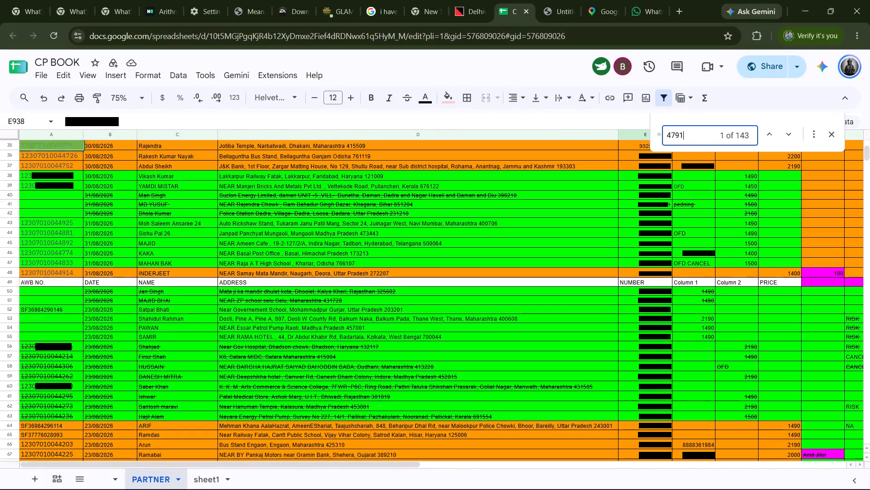
# Search the PARTNER sheet for the shipment whose AWB number contains 47913.
pyautogui.press('Return')
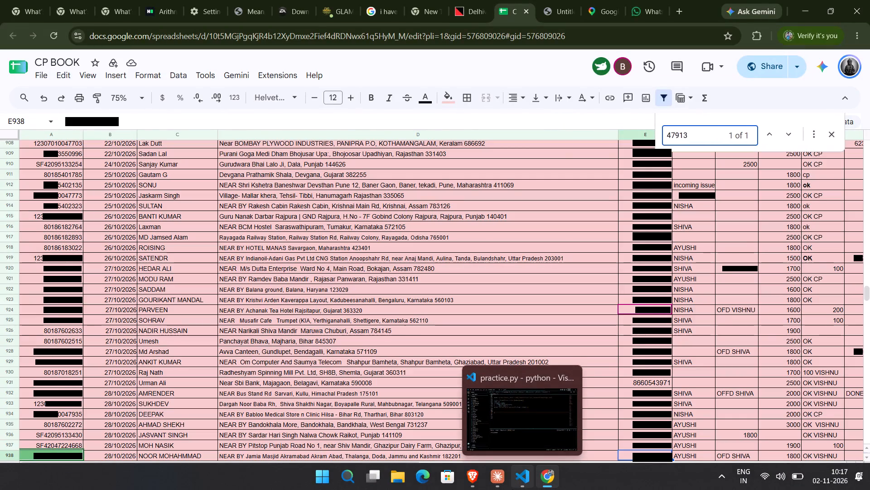
# Mark the 28/10/2026 OFD SHIVA order in row 938 as DONE in column J of the PARTNER sheet.
pyautogui.click(604, 456)
pyautogui.press('Right')
pyautogui.press('Right')
pyautogui.press('Left')
pyautogui.press('Left')
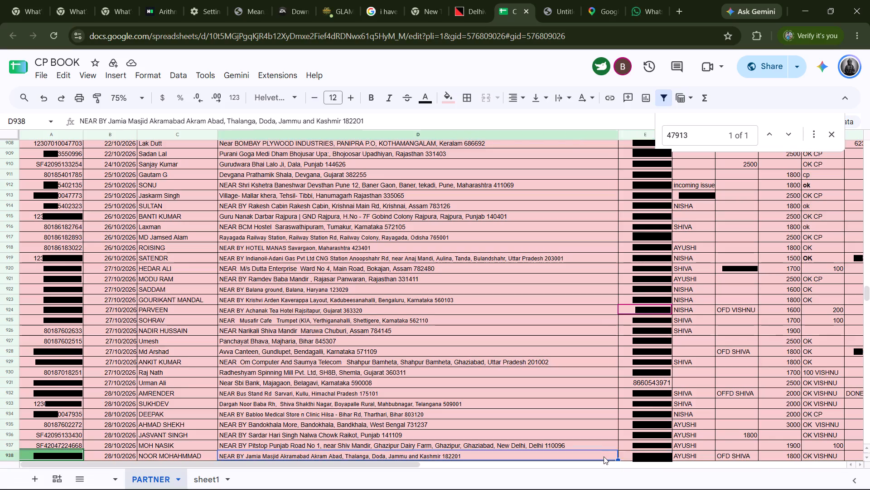
pyautogui.press('Left')
pyautogui.press('Right')
pyautogui.press('Right')
pyautogui.press('Right')
pyautogui.press('Right')
pyautogui.press('Right')
pyautogui.press('Right')
pyautogui.press('Right')
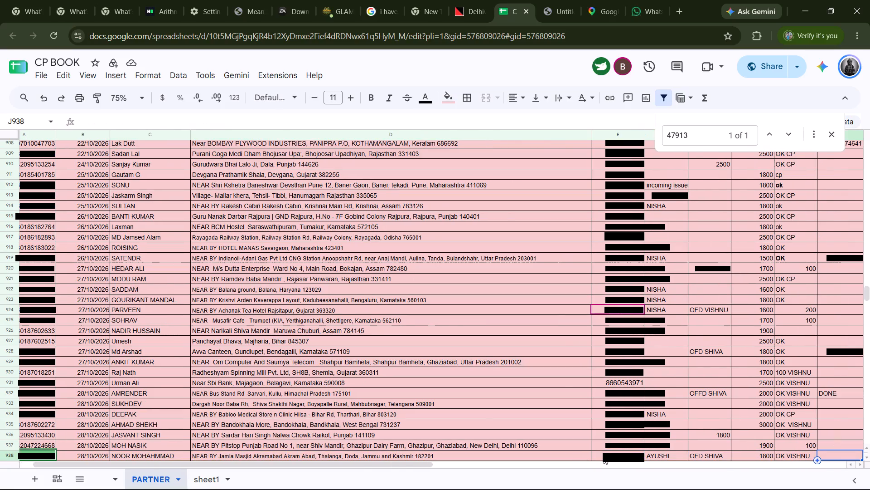
pyautogui.write('DONE')
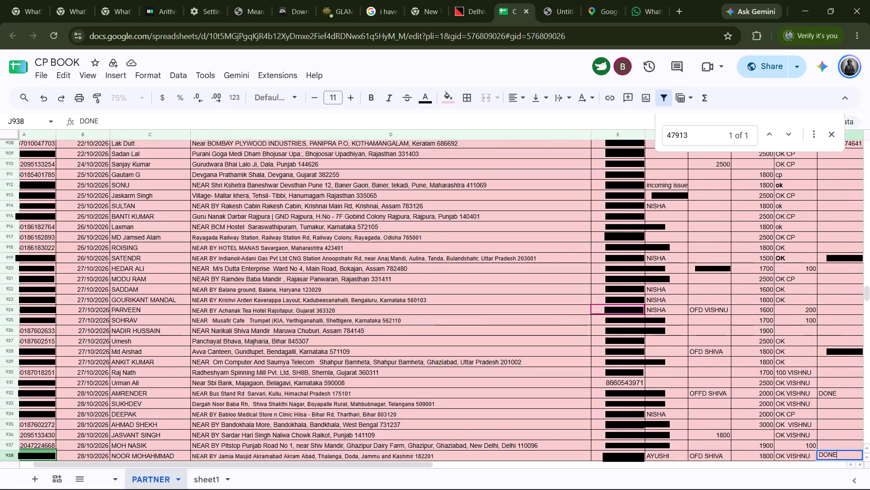
pyautogui.press('Return')
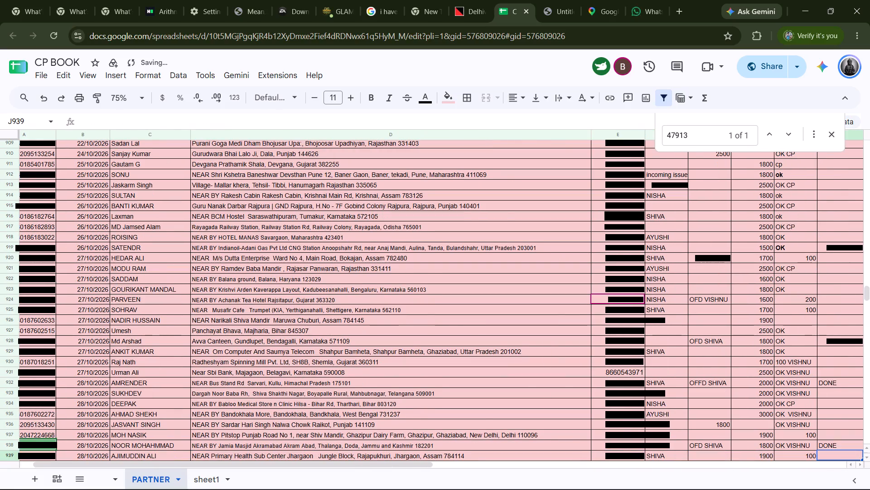
# Check the amount in row 939 and the payment note, amount, contact, address and customer details of the order in row 938.
pyautogui.press('Left')
pyautogui.press('Left')
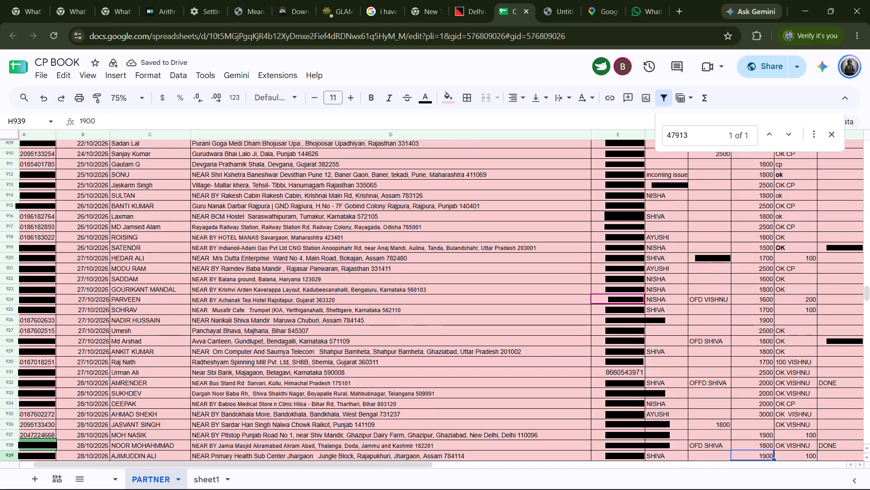
pyautogui.press('Right')
pyautogui.press('Up')
pyautogui.press('Left')
pyautogui.press('Left')
pyautogui.press('Left')
pyautogui.press('Left')
pyautogui.press('Left')
pyautogui.press('Left')
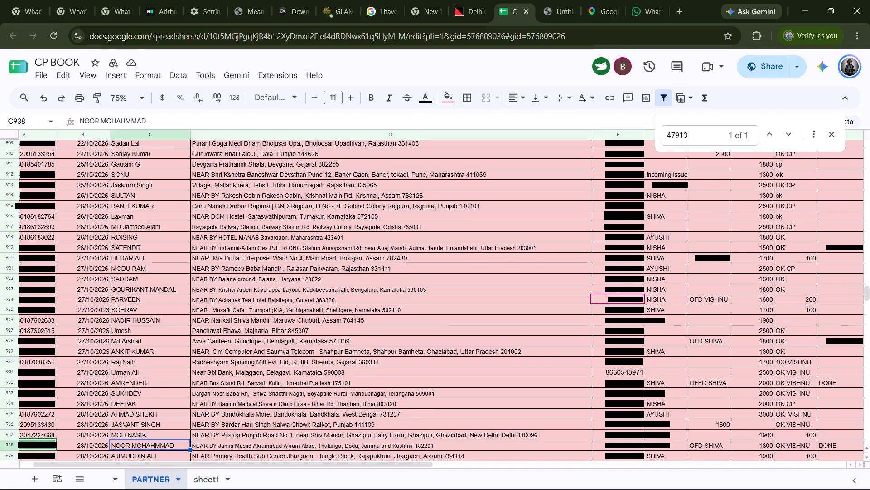
# Review the column F agent entries from row 938 down through the November 2026 orders to the first empty 02/11/2026 row.
pyautogui.press('Right')
pyautogui.press('Right')
pyautogui.press('Right')
pyautogui.press('Down')
pyautogui.press('Down')
pyautogui.press('Down')
pyautogui.press('Down')
pyautogui.press('Down')
pyautogui.press('Down')
pyautogui.press('Down')
pyautogui.press('Down')
pyautogui.press('Down')
pyautogui.press('Down')
pyautogui.press('Down')
pyautogui.press('Down')
pyautogui.press('Down')
pyautogui.press('Down')
pyautogui.press('Down')
pyautogui.press('Down')
pyautogui.press('Down')
pyautogui.press('Down')
pyautogui.press('Down')
pyautogui.press('Down')
pyautogui.press('Down')
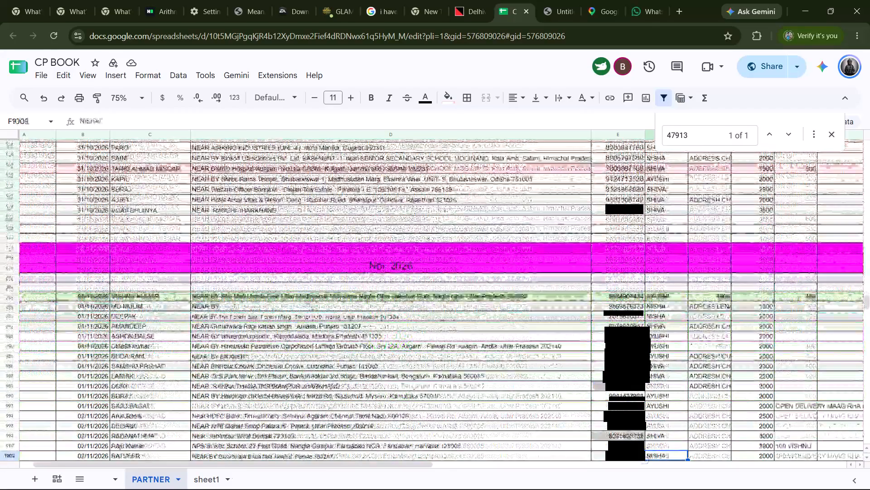
pyautogui.press('Down')
pyautogui.press('Down')
pyautogui.press('Down')
pyautogui.press('Down')
pyautogui.press('Down')
pyautogui.press('Up')
pyautogui.press('Up')
pyautogui.press('Up')
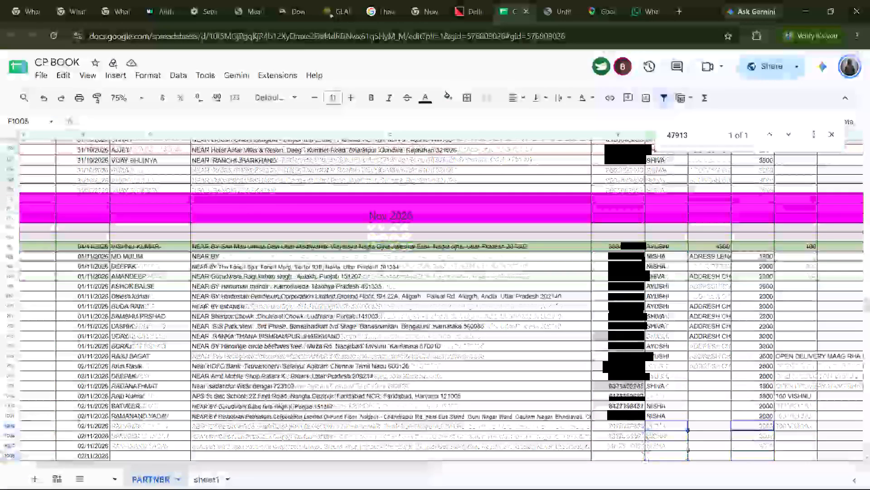
pyautogui.press('Left')
pyautogui.press('Left')
pyautogui.press('Left')
pyautogui.press('Right')
pyautogui.press('Right')
pyautogui.press('Right')
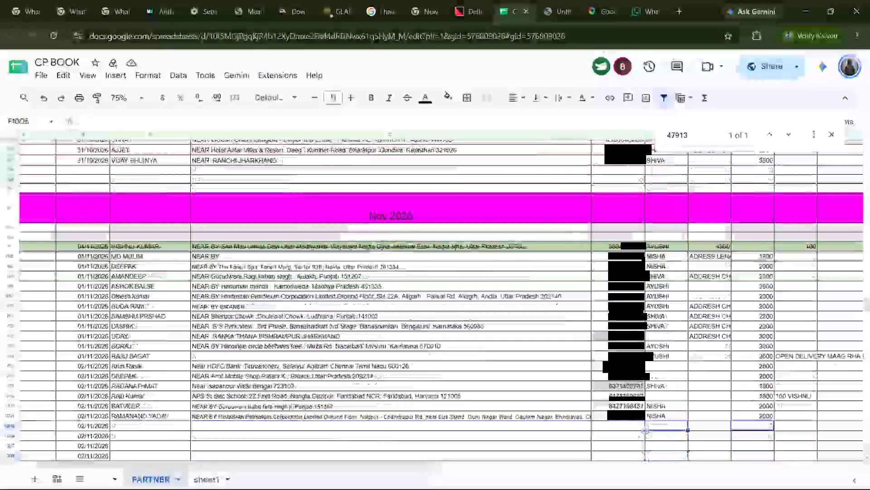
pyautogui.press('Left')
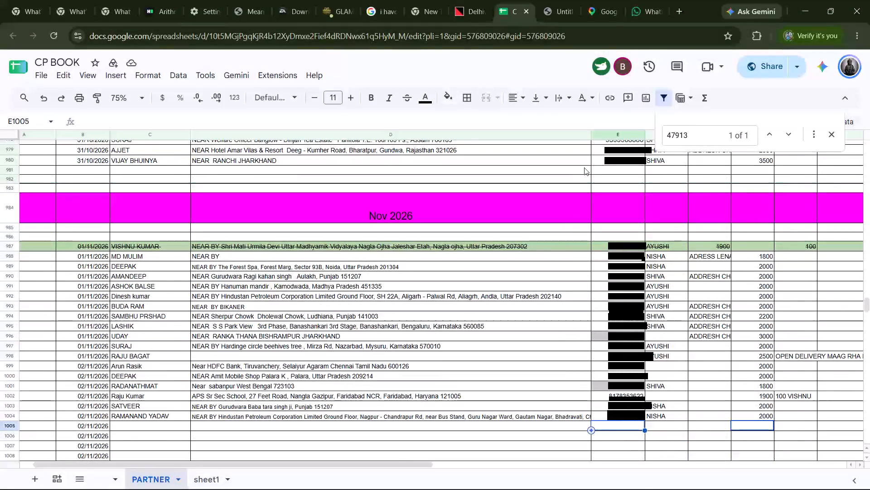
# Switch to the voice clearity portal and reload today's Call Detail Report for the HostedPBX application.
pyautogui.click(563, 7)
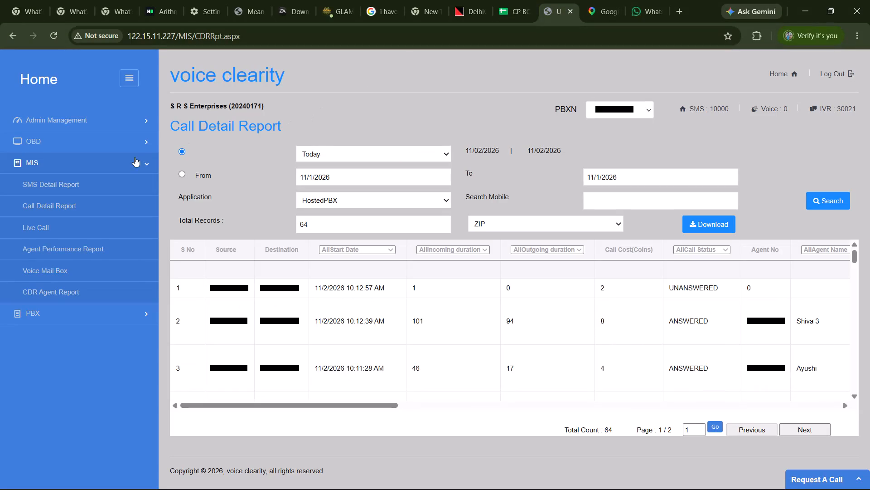
pyautogui.click(122, 206)
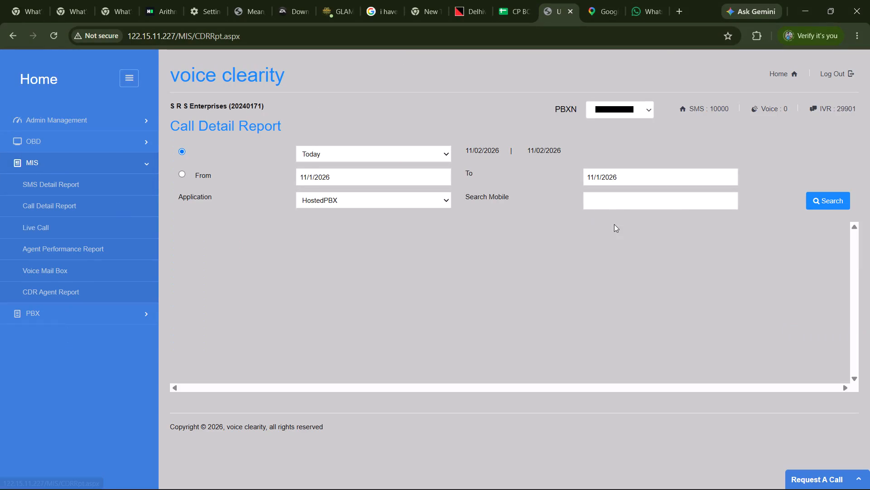
pyautogui.click(826, 202)
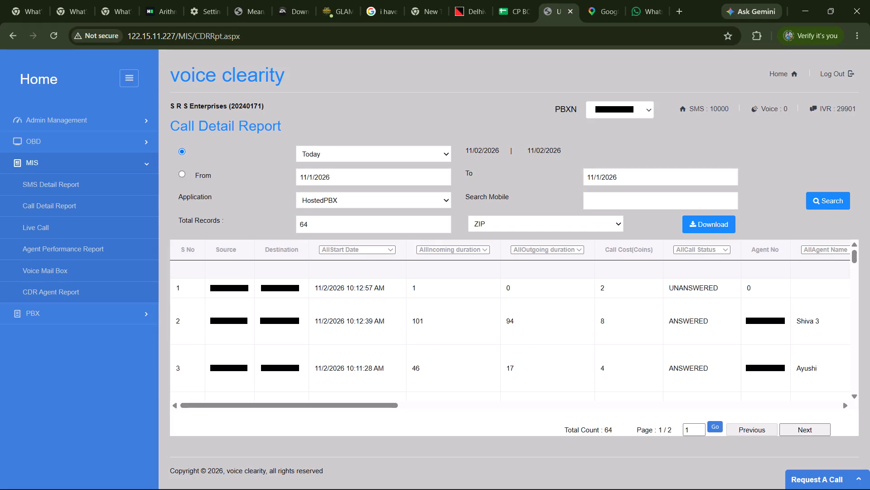
# Search the live connected calls with the account ID left blank.
pyautogui.click(123, 230)
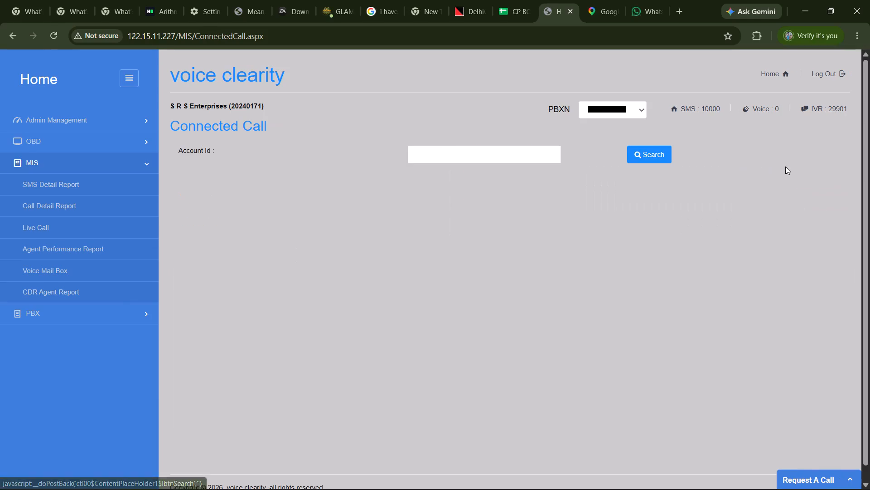
pyautogui.click(658, 149)
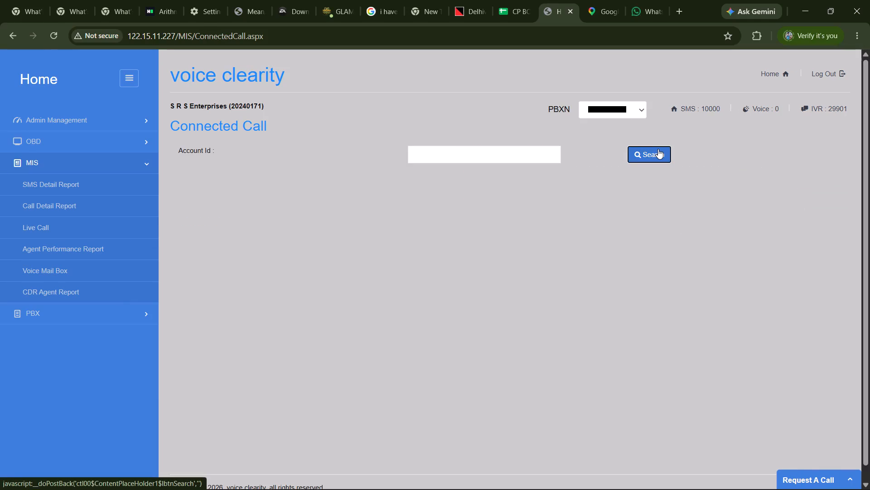
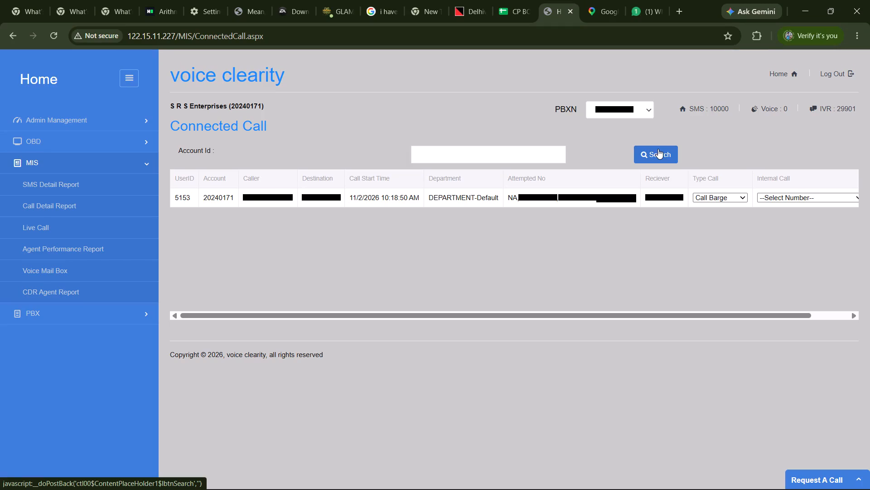
# Refresh the live connected calls search with the account ID left blank.
pyautogui.click(658, 149)
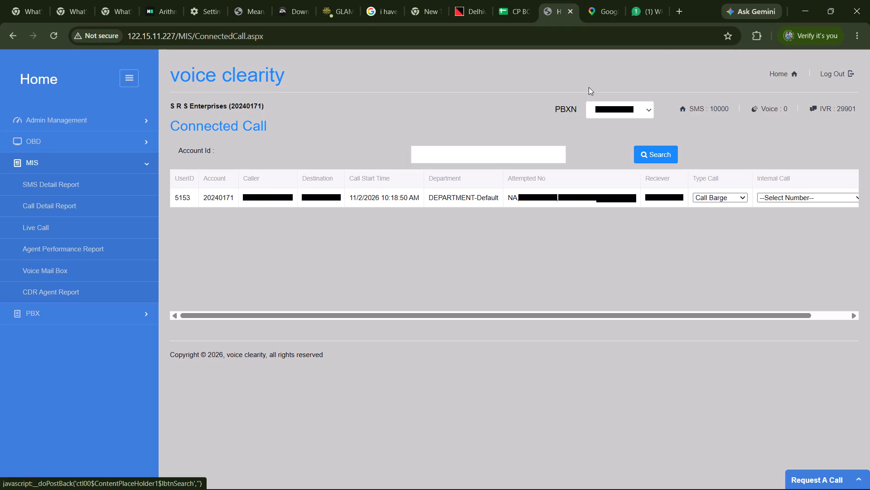
# Switch to Delhivery One and review all in-transit orders filtered to Out for delivery, checking their delivery dates and last updates.
pyautogui.click(475, 9)
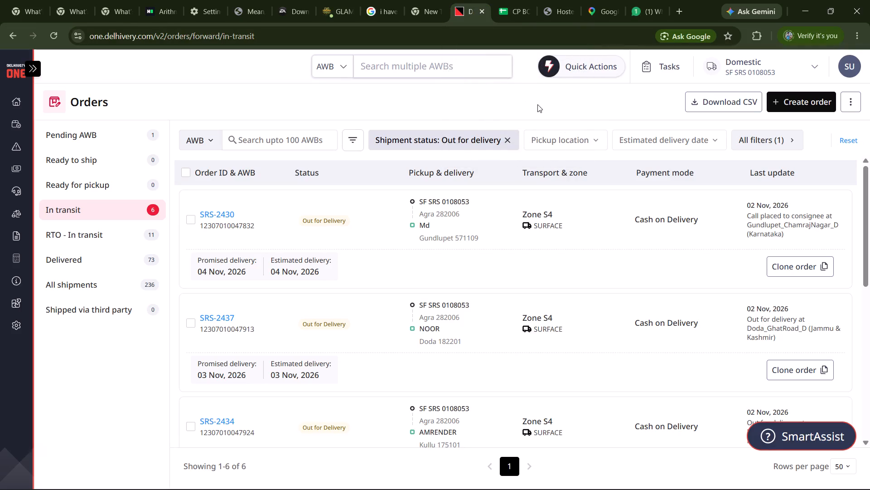
pyautogui.moveTo(865, 219); pyautogui.dragTo(869, 265)
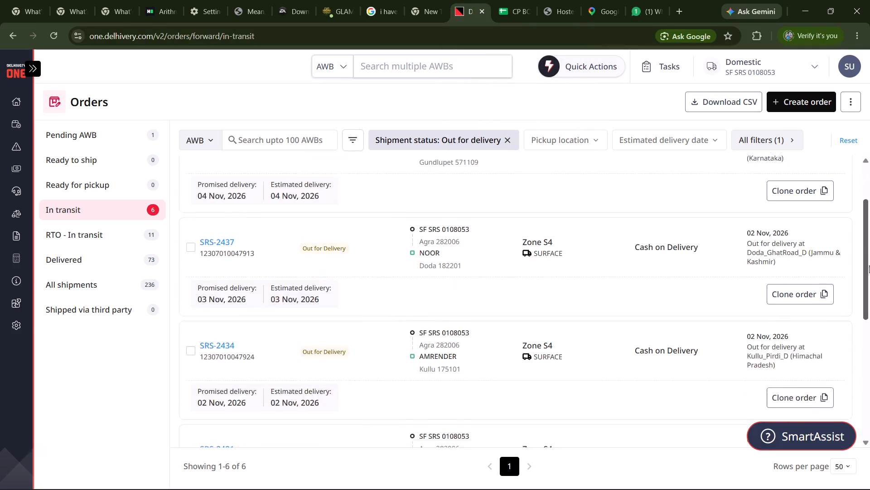
pyautogui.moveTo(869, 265); pyautogui.dragTo(869, 306)
pyautogui.moveTo(869, 306); pyautogui.dragTo(869, 379)
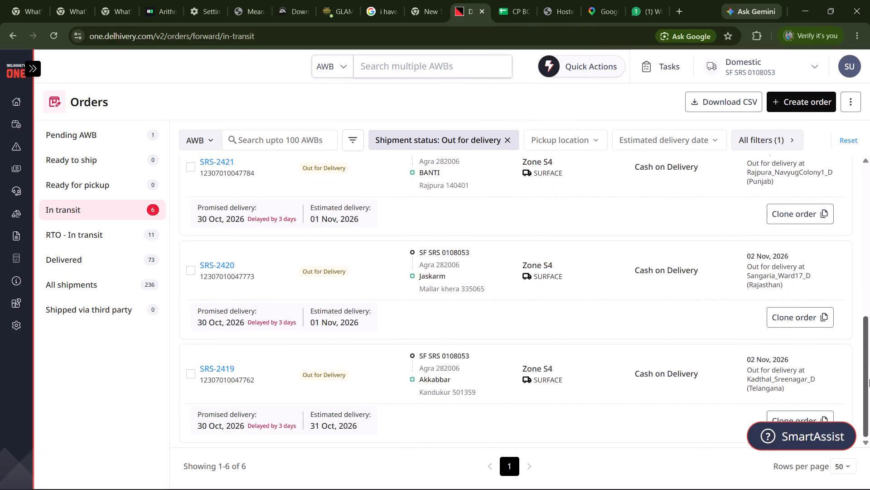
pyautogui.moveTo(869, 379); pyautogui.dragTo(869, 375)
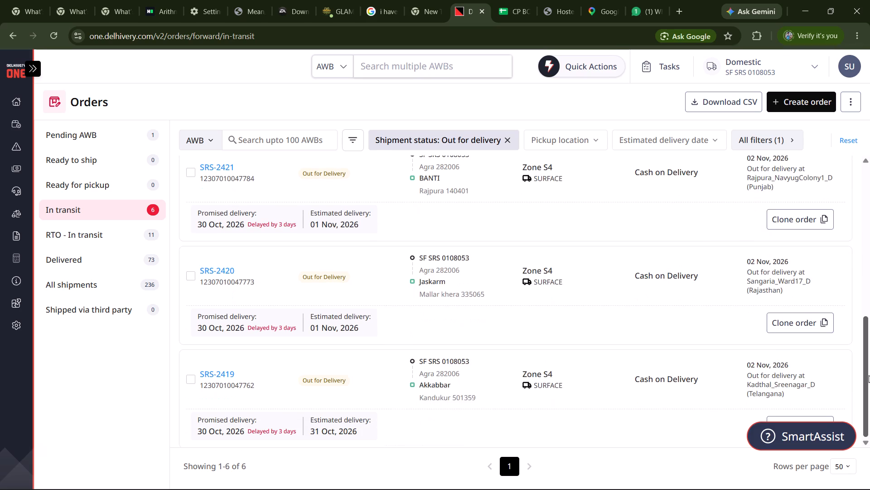
pyautogui.moveTo(869, 375); pyautogui.dragTo(869, 378)
pyautogui.moveTo(869, 378); pyautogui.dragTo(869, 357)
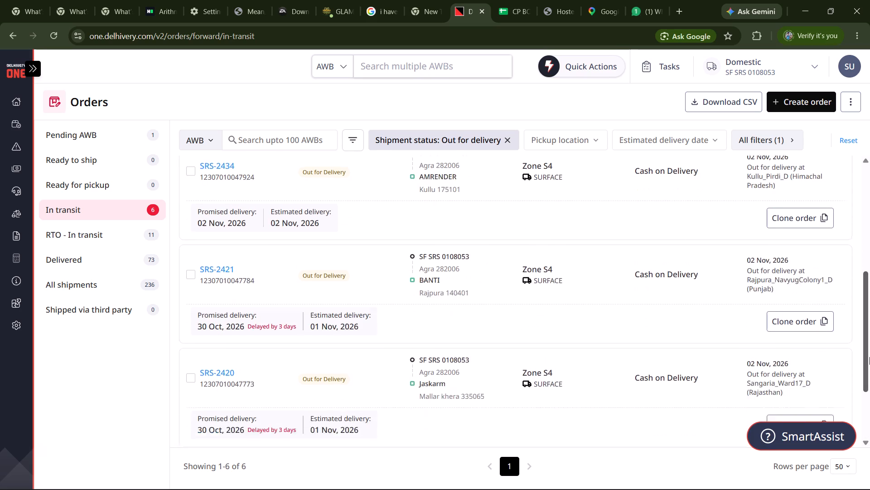
pyautogui.moveTo(869, 357); pyautogui.dragTo(868, 202)
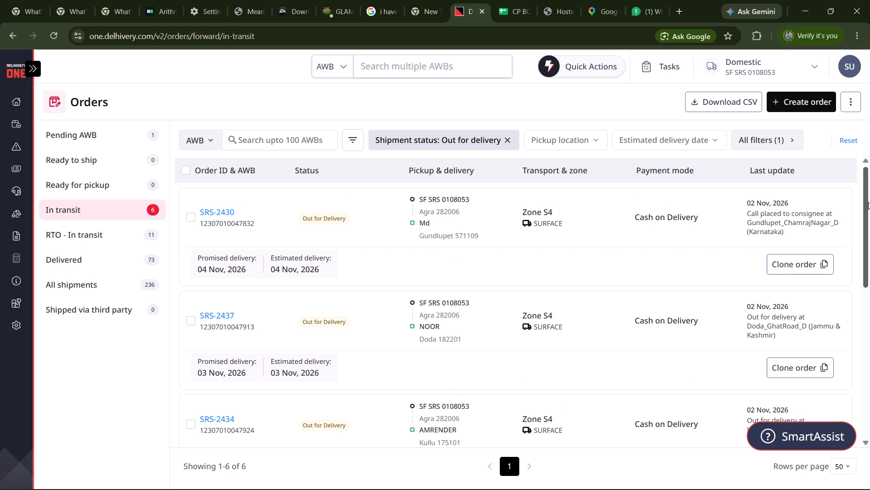
pyautogui.moveTo(868, 202); pyautogui.dragTo(869, 352)
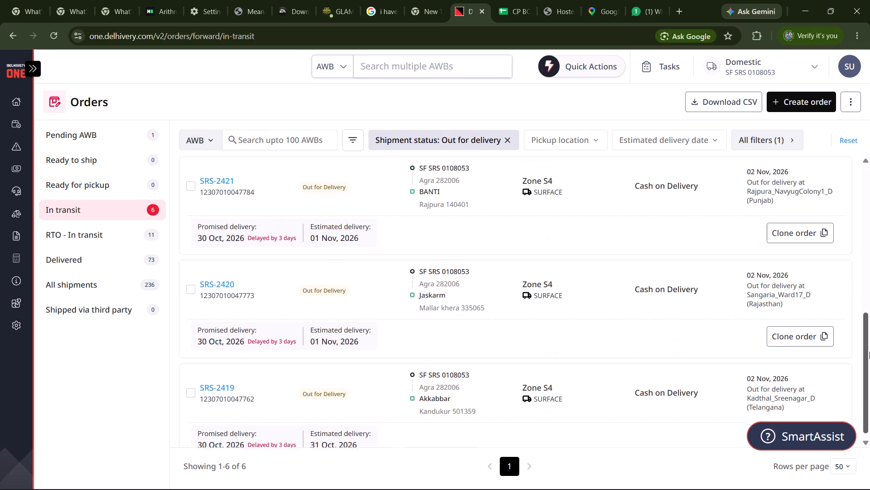
pyautogui.moveTo(869, 352); pyautogui.dragTo(869, 364)
pyautogui.moveTo(869, 364); pyautogui.dragTo(867, 381)
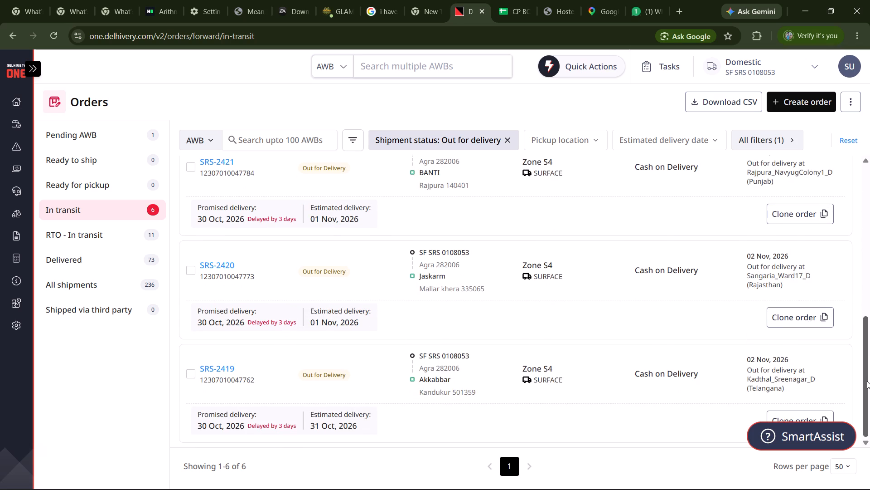
pyautogui.moveTo(867, 381); pyautogui.dragTo(869, 206)
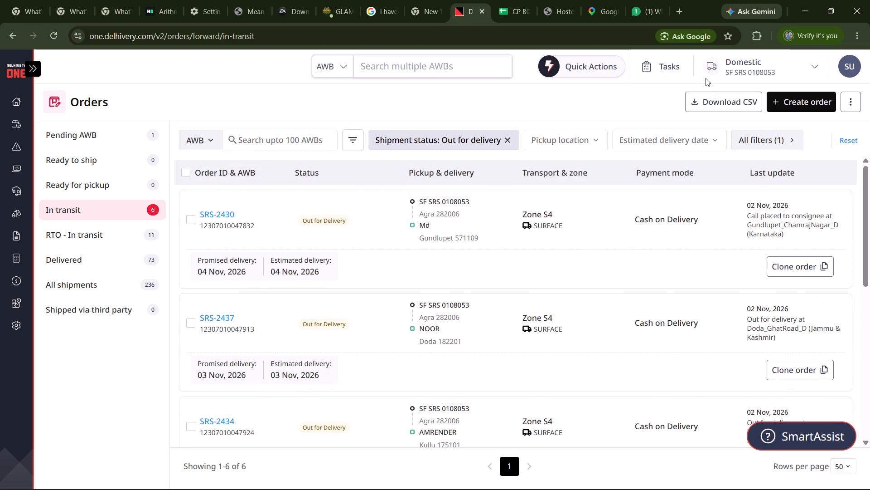
# Switch to the PARTNER sheet of the CP BOOK spreadsheet.
pyautogui.click(514, 12)
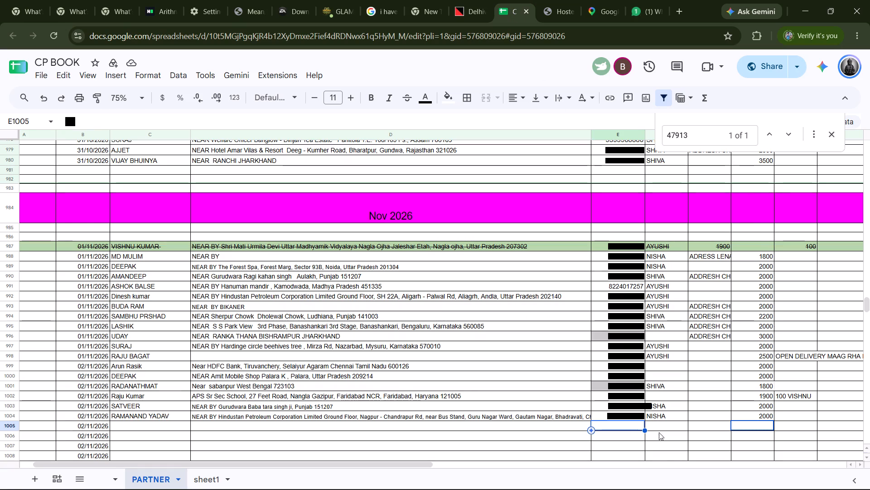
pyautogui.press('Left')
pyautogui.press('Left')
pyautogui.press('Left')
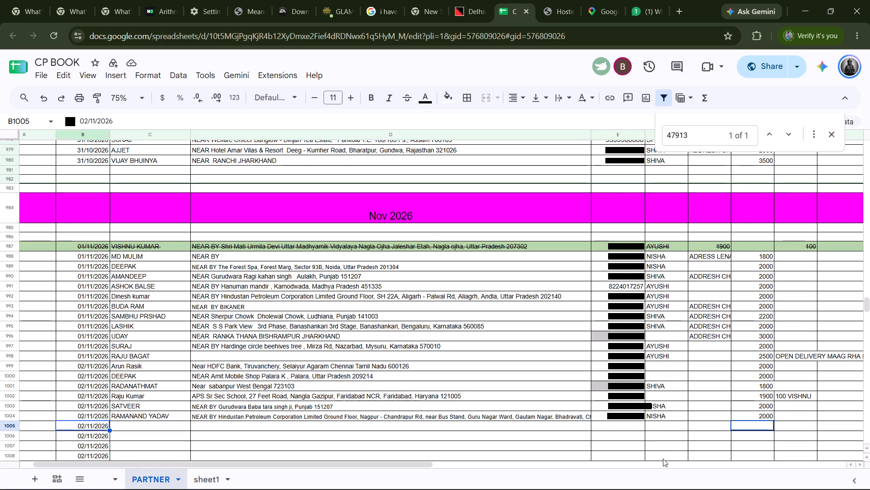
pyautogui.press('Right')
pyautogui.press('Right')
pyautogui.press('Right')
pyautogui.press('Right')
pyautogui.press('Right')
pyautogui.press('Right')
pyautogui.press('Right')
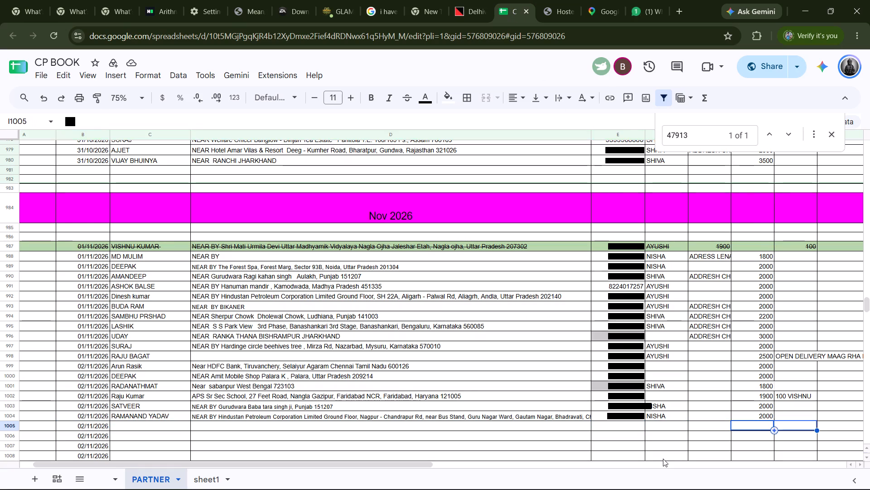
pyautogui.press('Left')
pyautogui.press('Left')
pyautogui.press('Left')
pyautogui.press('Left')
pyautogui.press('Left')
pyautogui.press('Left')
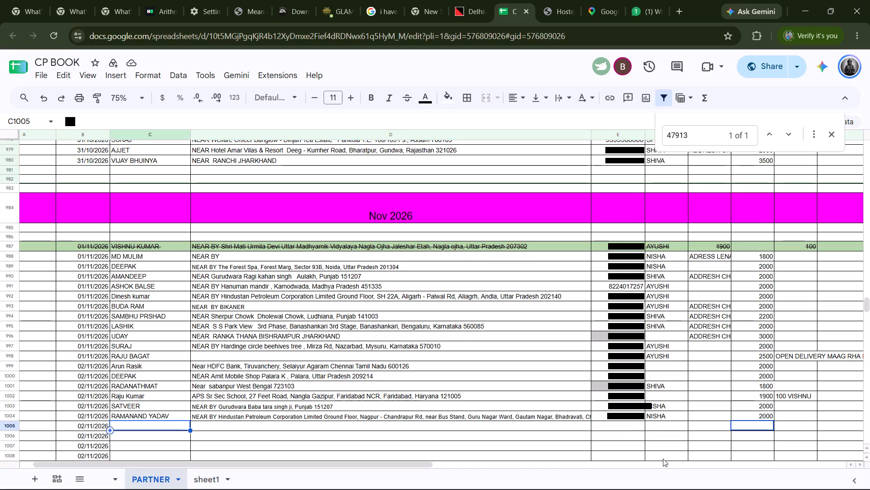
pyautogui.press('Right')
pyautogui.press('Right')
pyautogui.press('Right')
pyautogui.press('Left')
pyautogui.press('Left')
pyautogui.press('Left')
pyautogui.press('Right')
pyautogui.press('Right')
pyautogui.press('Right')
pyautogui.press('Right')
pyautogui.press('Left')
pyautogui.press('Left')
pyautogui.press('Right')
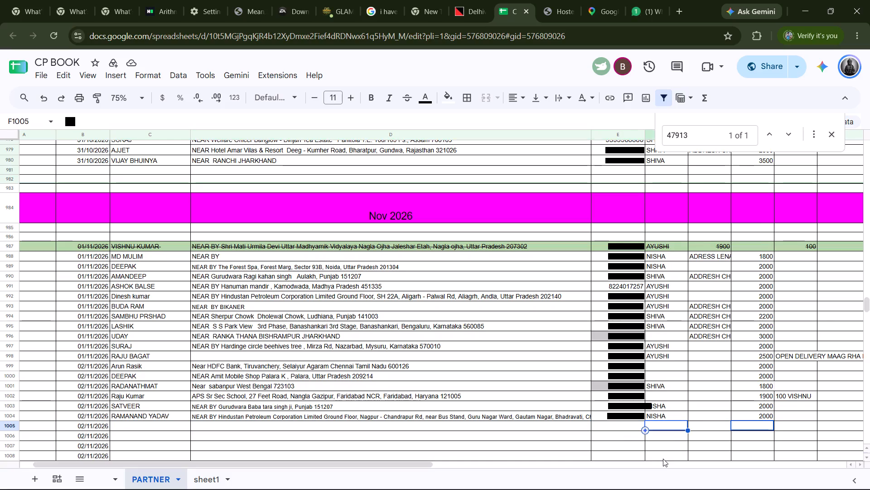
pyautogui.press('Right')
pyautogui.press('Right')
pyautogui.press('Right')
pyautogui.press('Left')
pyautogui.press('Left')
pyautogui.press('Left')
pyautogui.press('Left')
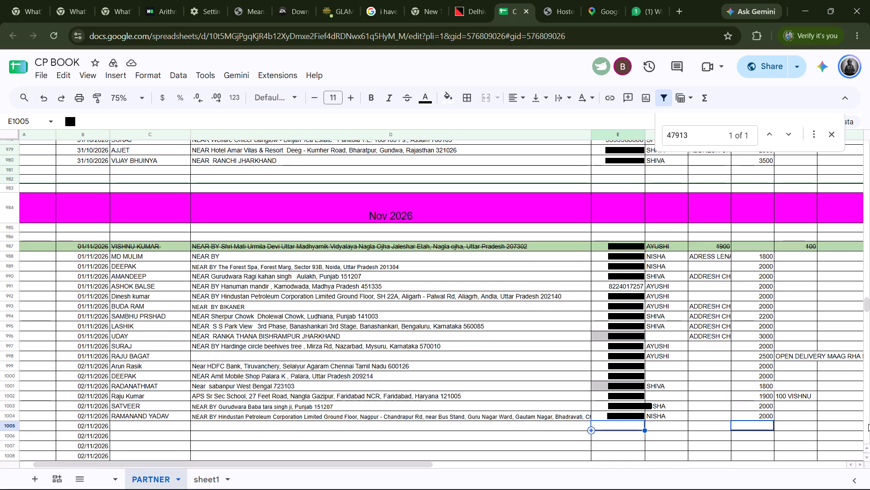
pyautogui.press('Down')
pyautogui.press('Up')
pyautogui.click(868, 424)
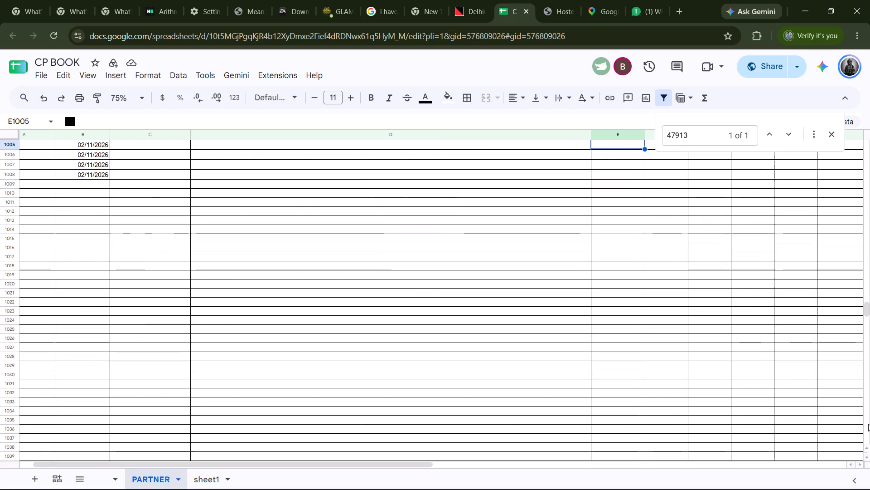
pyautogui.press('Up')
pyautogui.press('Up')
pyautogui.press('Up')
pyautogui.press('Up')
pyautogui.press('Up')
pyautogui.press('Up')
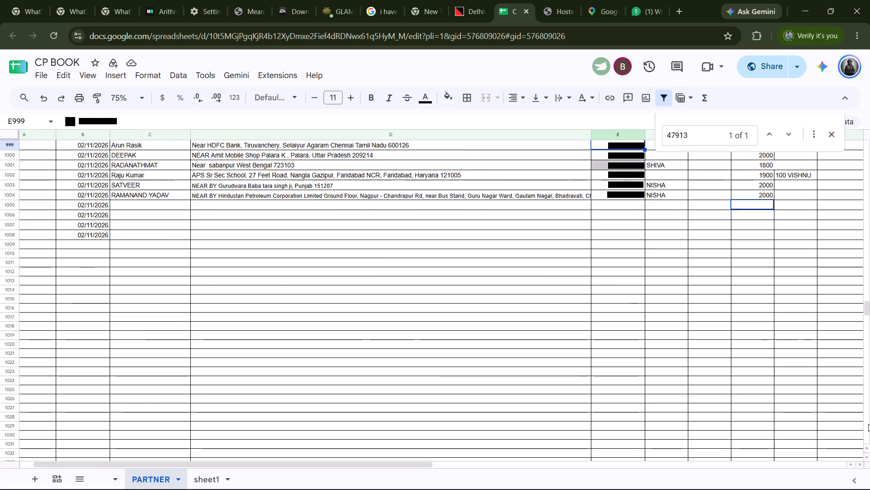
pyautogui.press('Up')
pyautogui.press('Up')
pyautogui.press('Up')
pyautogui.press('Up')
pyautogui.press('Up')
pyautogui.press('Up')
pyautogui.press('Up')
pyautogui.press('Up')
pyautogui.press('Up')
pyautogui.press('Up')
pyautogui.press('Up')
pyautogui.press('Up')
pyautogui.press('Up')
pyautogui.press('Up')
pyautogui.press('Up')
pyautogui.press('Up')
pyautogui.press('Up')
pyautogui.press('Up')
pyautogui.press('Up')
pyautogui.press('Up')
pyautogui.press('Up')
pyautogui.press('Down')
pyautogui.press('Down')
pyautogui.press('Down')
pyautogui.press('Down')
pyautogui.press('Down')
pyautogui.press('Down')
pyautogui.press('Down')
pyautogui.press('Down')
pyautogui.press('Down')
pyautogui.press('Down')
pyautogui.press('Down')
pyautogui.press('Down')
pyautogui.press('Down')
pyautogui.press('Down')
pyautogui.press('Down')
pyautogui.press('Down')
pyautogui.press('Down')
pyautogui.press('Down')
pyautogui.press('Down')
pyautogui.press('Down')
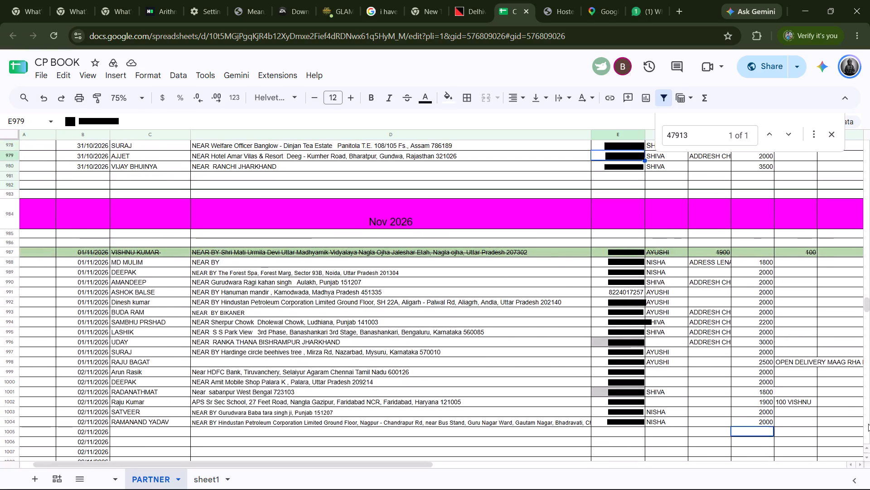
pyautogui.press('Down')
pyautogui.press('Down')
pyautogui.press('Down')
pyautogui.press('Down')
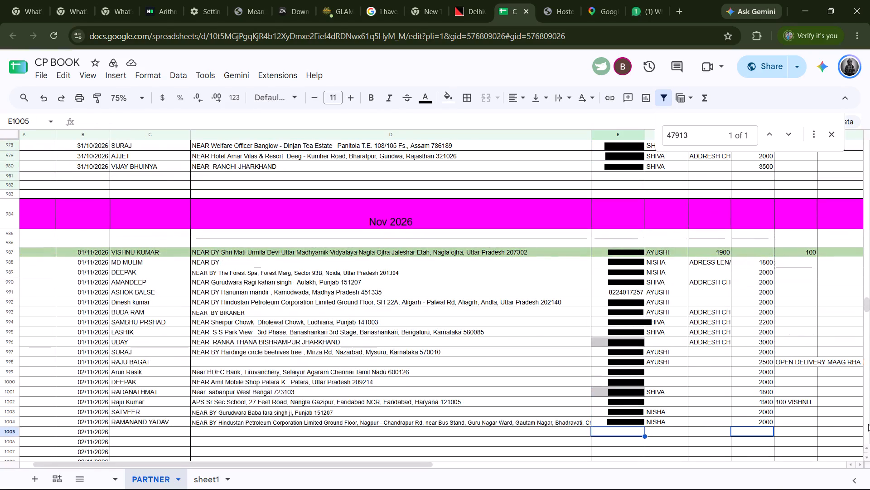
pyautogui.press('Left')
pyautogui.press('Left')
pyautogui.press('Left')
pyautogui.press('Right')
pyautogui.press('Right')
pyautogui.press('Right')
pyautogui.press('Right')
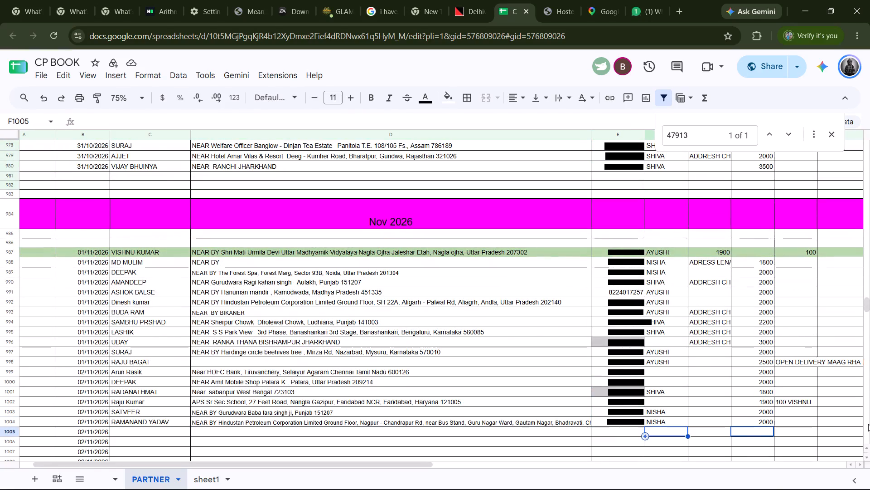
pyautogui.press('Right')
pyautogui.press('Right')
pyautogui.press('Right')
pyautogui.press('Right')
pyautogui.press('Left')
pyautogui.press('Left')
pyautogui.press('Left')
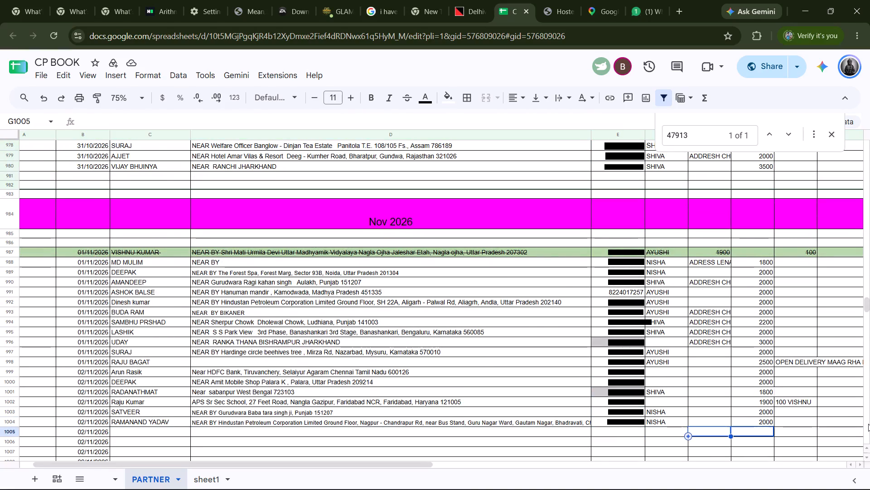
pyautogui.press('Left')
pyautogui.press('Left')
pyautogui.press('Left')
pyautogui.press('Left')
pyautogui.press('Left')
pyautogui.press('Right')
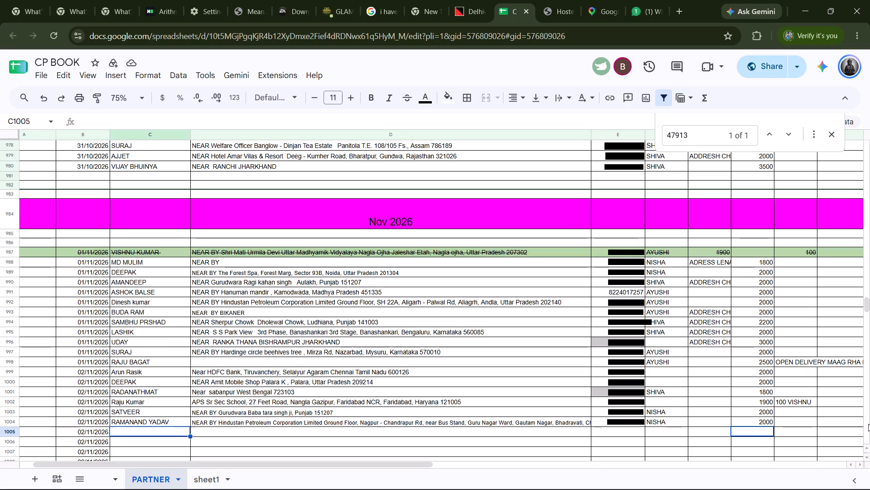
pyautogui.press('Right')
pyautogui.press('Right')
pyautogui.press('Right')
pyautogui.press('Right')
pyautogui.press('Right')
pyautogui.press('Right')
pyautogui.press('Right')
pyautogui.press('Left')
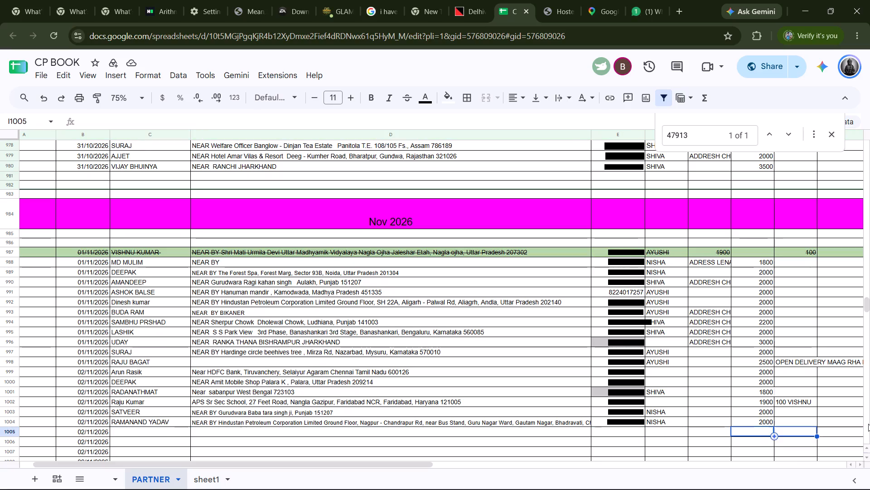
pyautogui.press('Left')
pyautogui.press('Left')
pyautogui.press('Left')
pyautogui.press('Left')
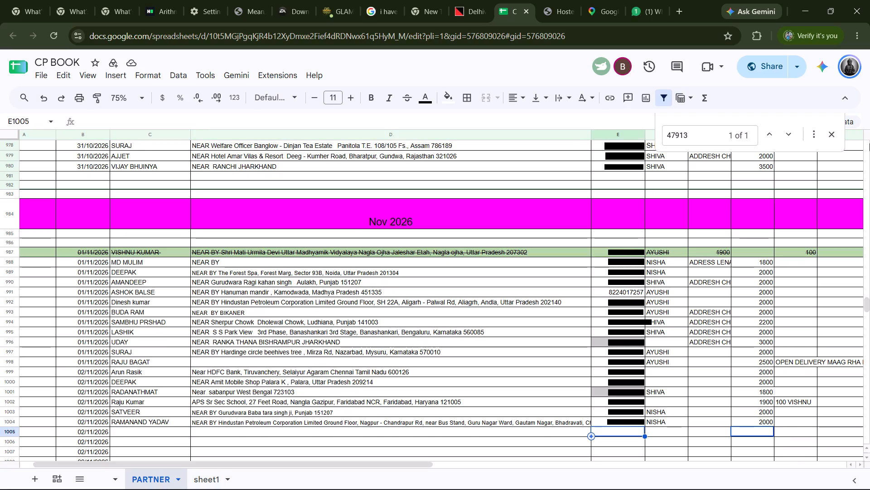
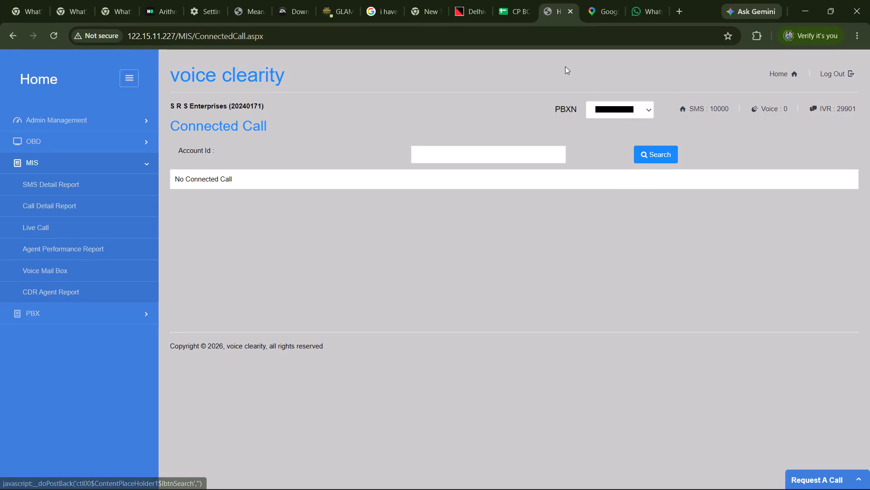
# Switch to Delhivery One and review the in-transit orders filtered to Out for delivery, checking consignees, delivery dates and last updates.
pyautogui.click(503, 13)
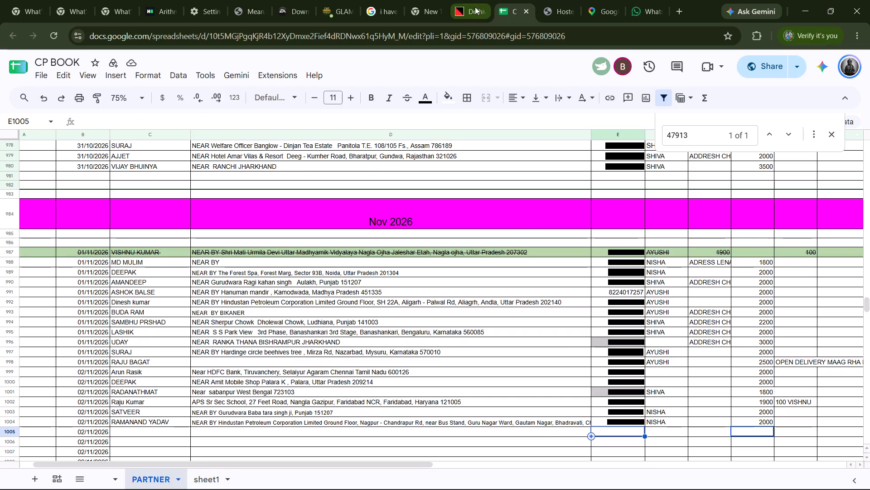
pyautogui.click(475, 7)
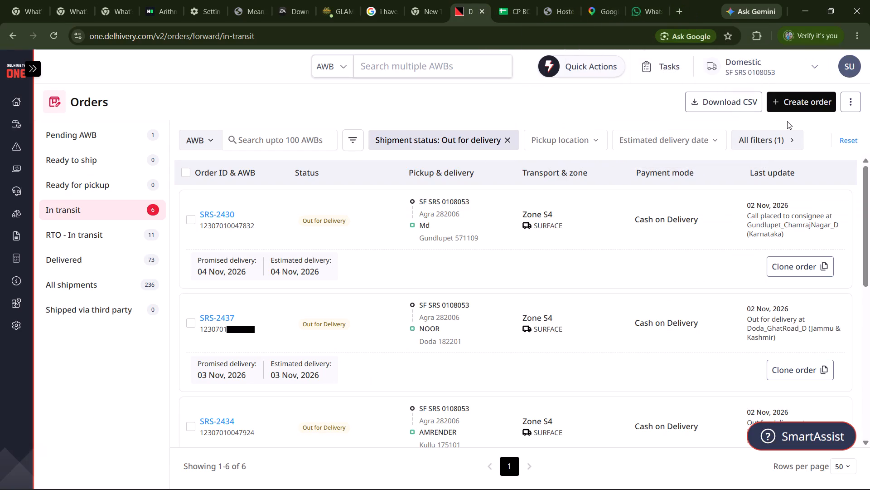
pyautogui.moveTo(869, 197); pyautogui.dragTo(867, 180)
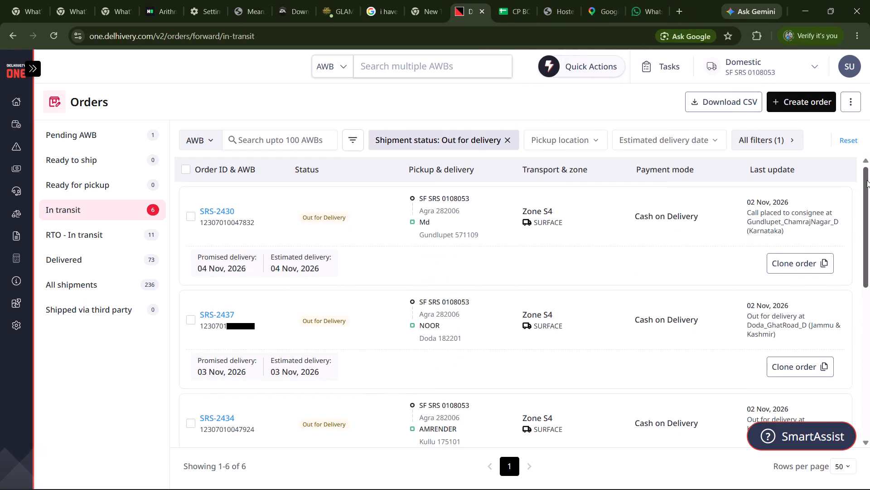
pyautogui.moveTo(867, 180); pyautogui.dragTo(865, 180)
pyautogui.moveTo(865, 180); pyautogui.dragTo(869, 324)
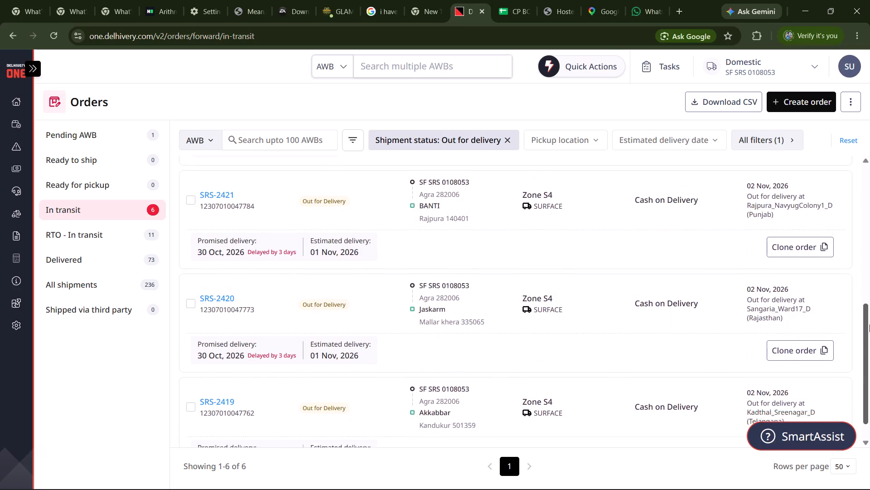